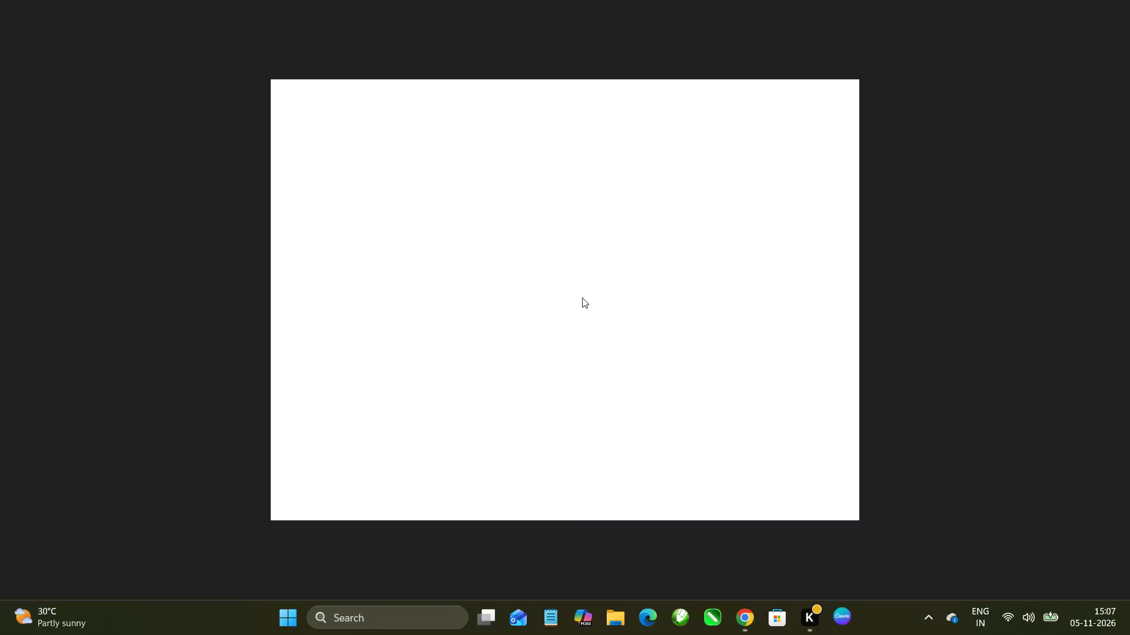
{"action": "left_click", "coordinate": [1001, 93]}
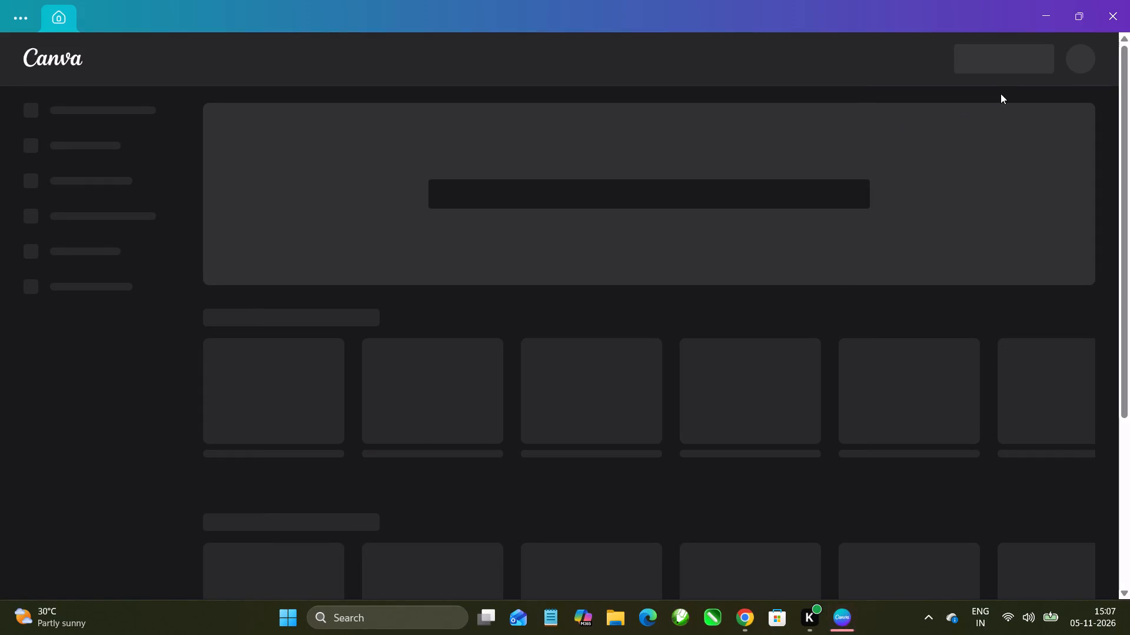
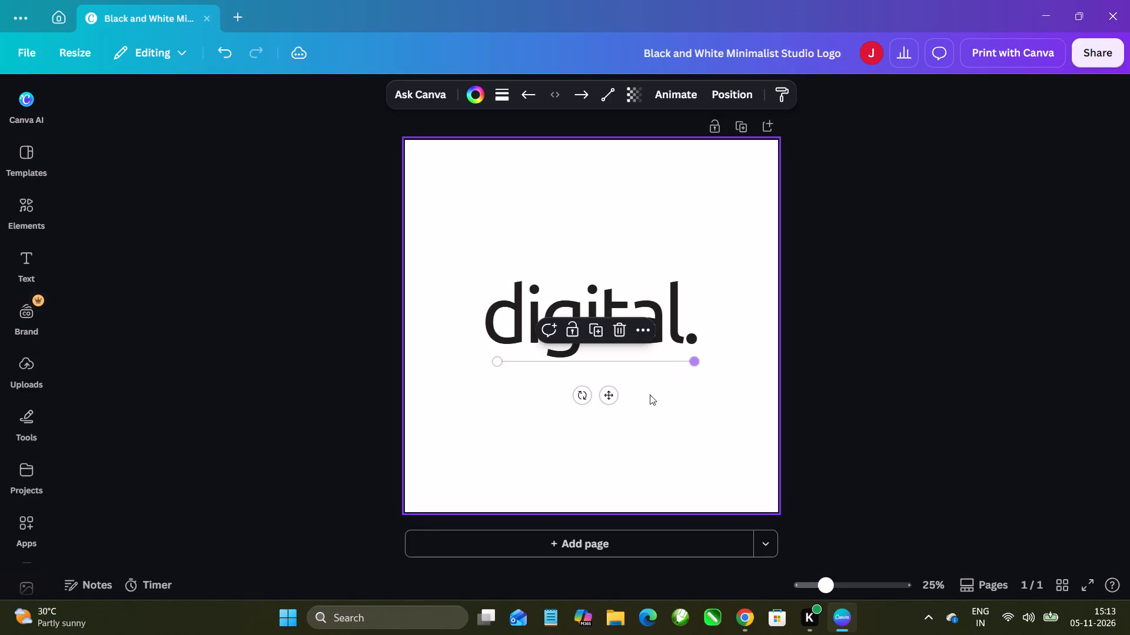
Replace the word "digital" before the final period in the logo text with "proved.co".
{"action": "left_click", "coordinate": [541, 429]}
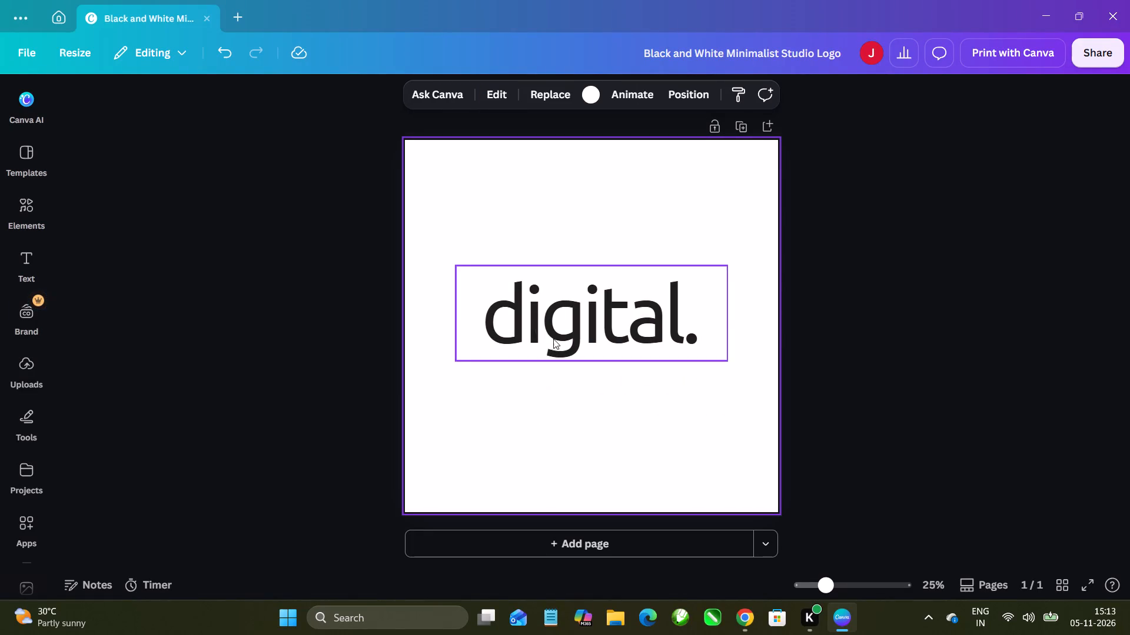
{"action": "left_click", "coordinate": [553, 328]}
{"action": "triple_click", "coordinate": [553, 328]}
{"action": "left_click", "coordinate": [553, 328]}
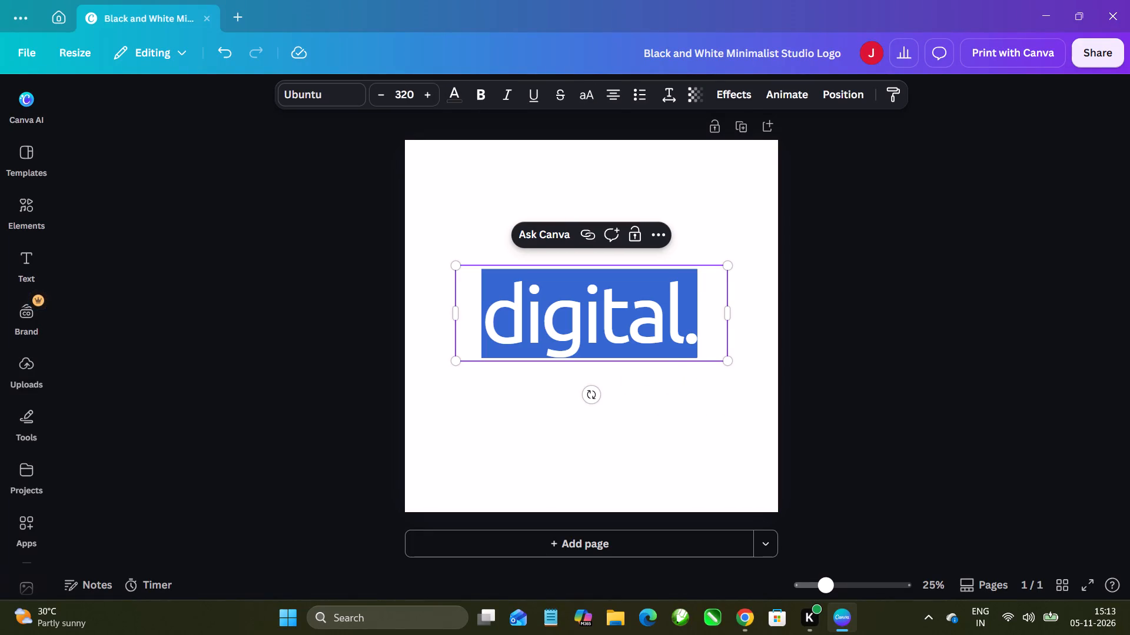
{"action": "left_click_drag", "start_coordinate": [494, 327], "coordinate": [603, 330]}
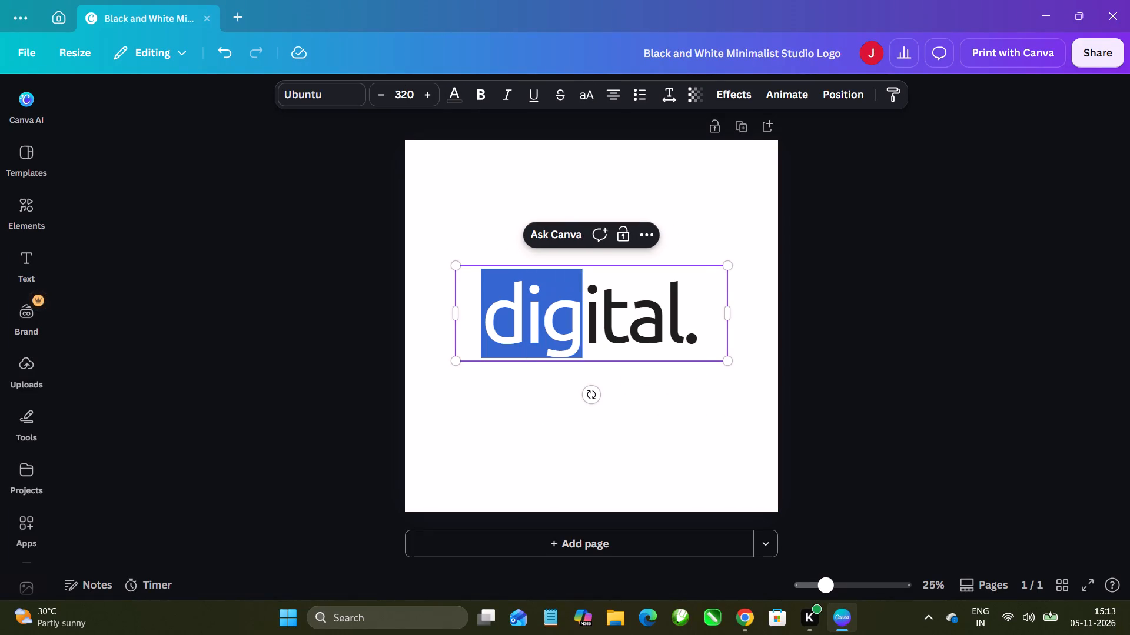
{"action": "left_click_drag", "start_coordinate": [603, 330], "coordinate": [674, 330]}
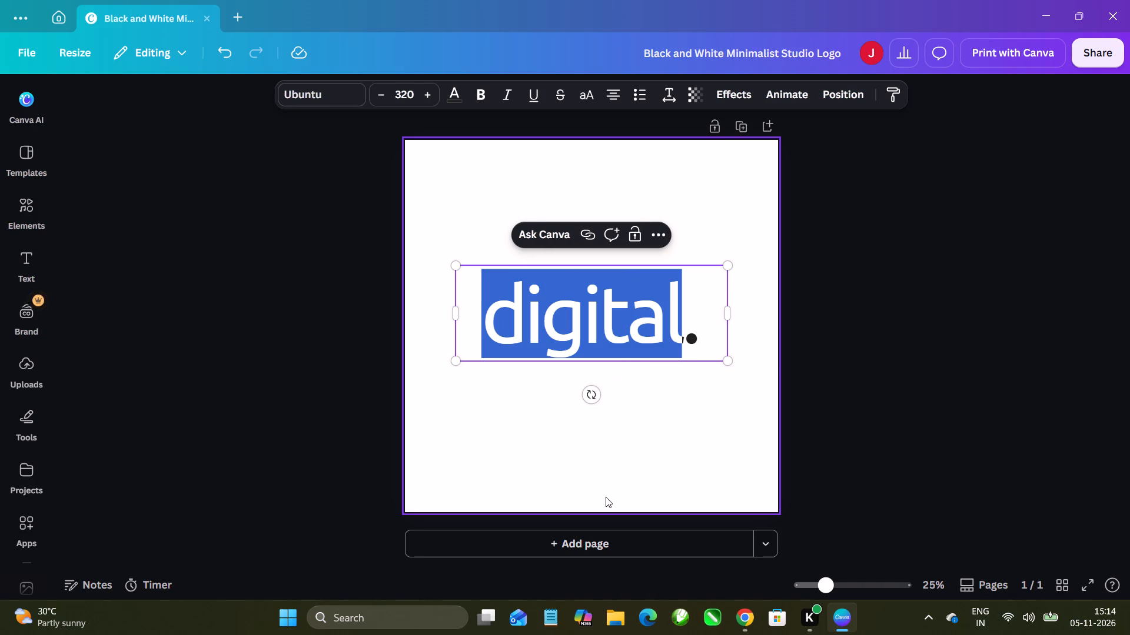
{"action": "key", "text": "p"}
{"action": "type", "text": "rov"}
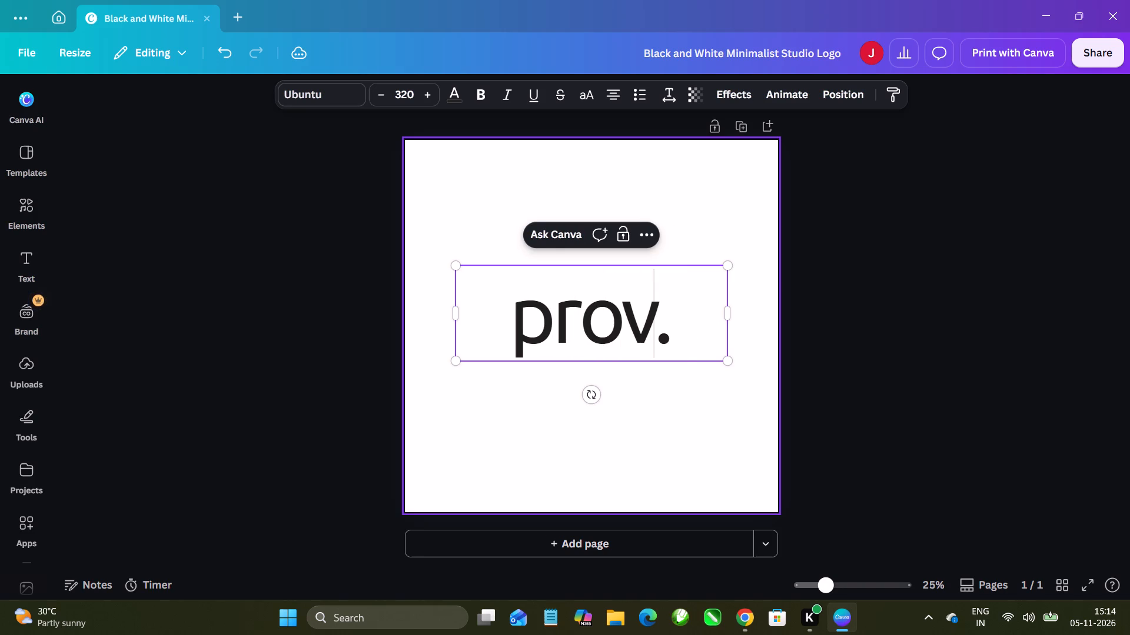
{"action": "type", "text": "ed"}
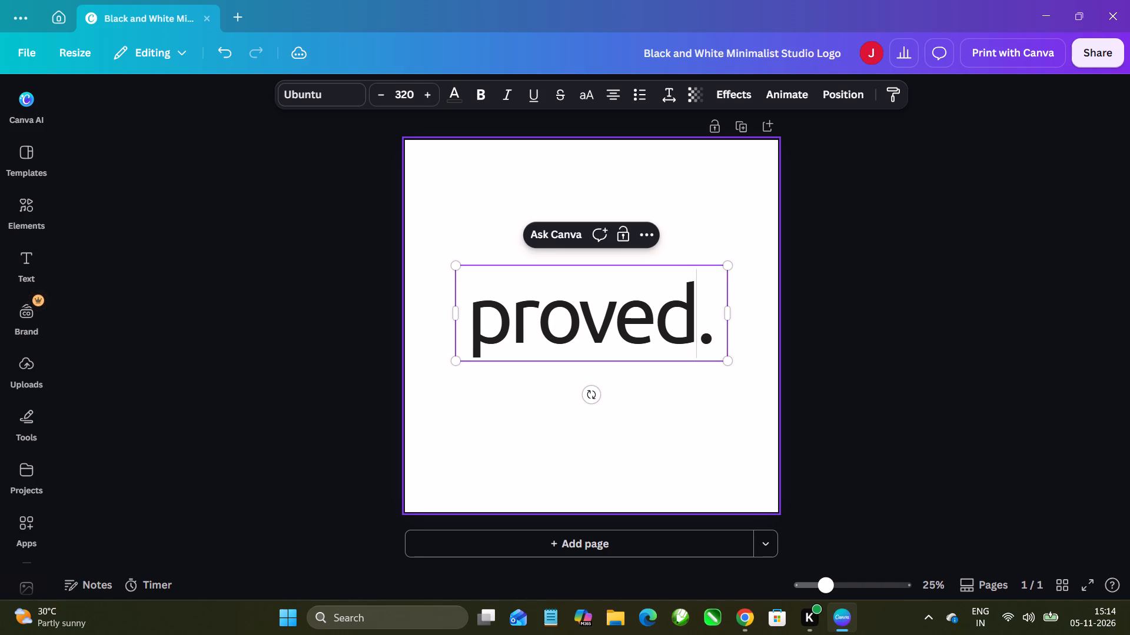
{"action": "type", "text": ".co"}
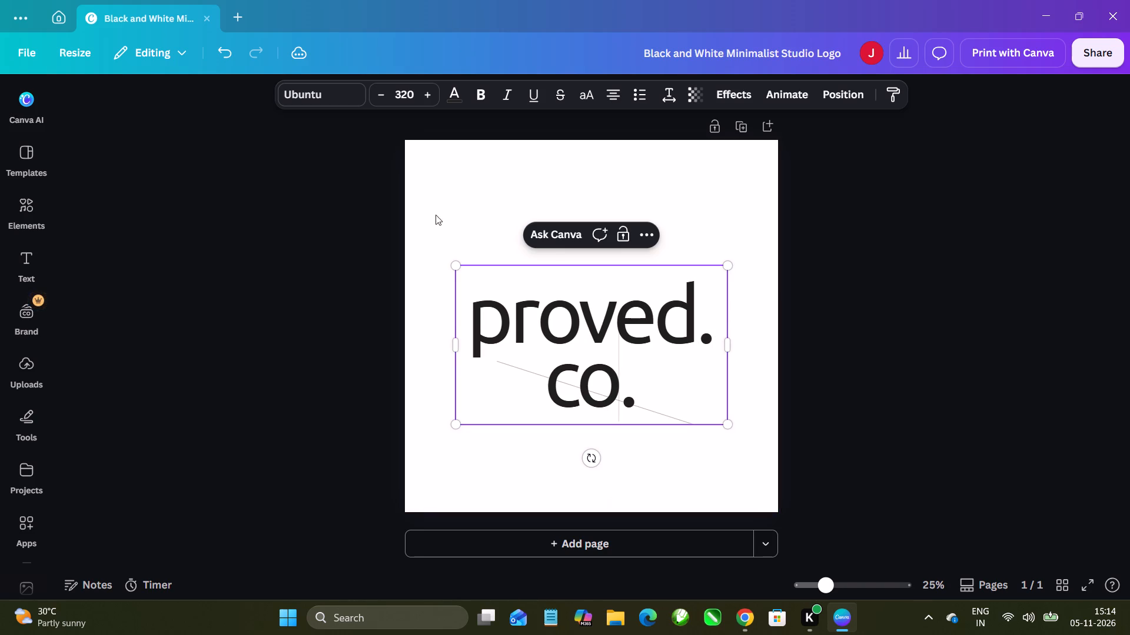
Check the brand's Instagram account name in Chrome and correct "proved.co" in the Canva logo text to "proving.co".
{"action": "left_click", "coordinate": [737, 617]}
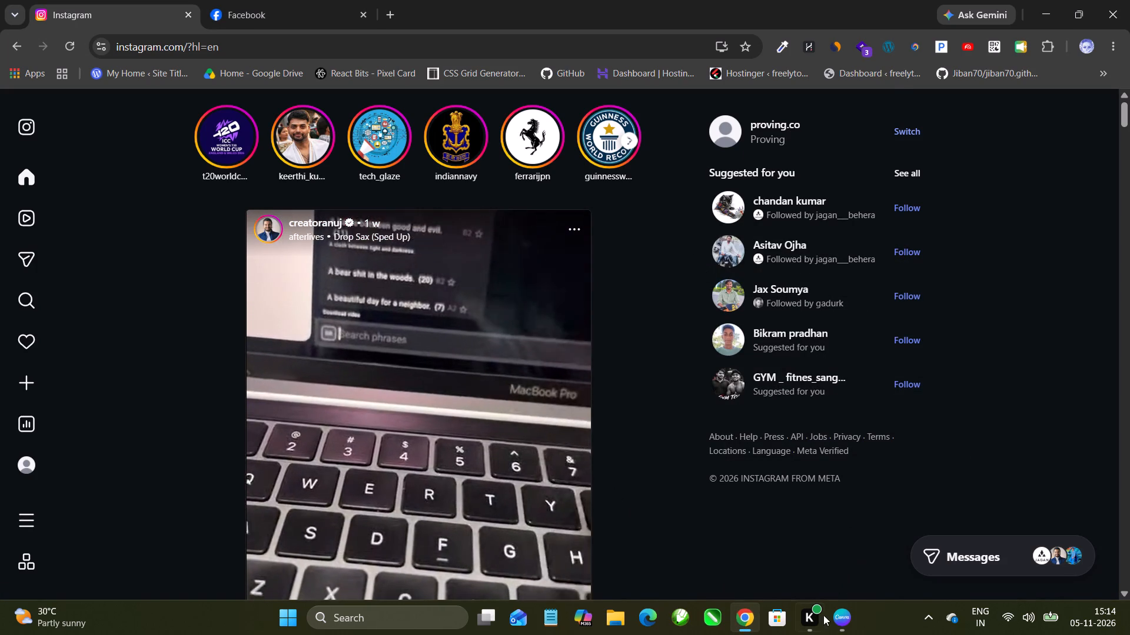
{"action": "left_click", "coordinate": [841, 619]}
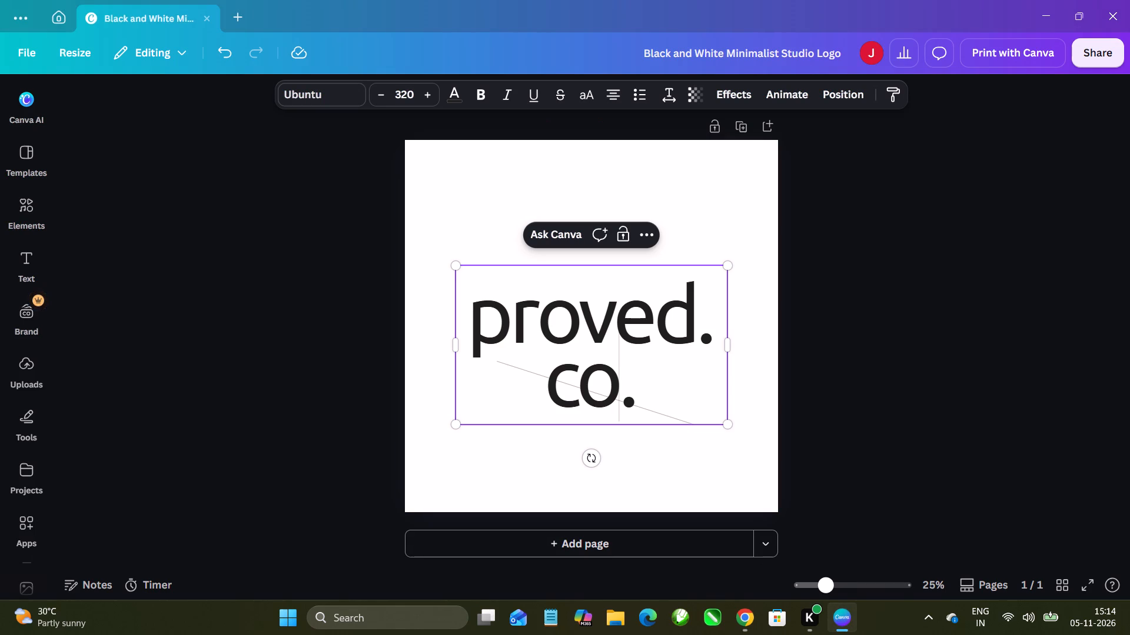
{"action": "key", "text": "BackSpace"}
{"action": "key", "text": "BackSpace"}
{"action": "key", "text": "BackSpace"}
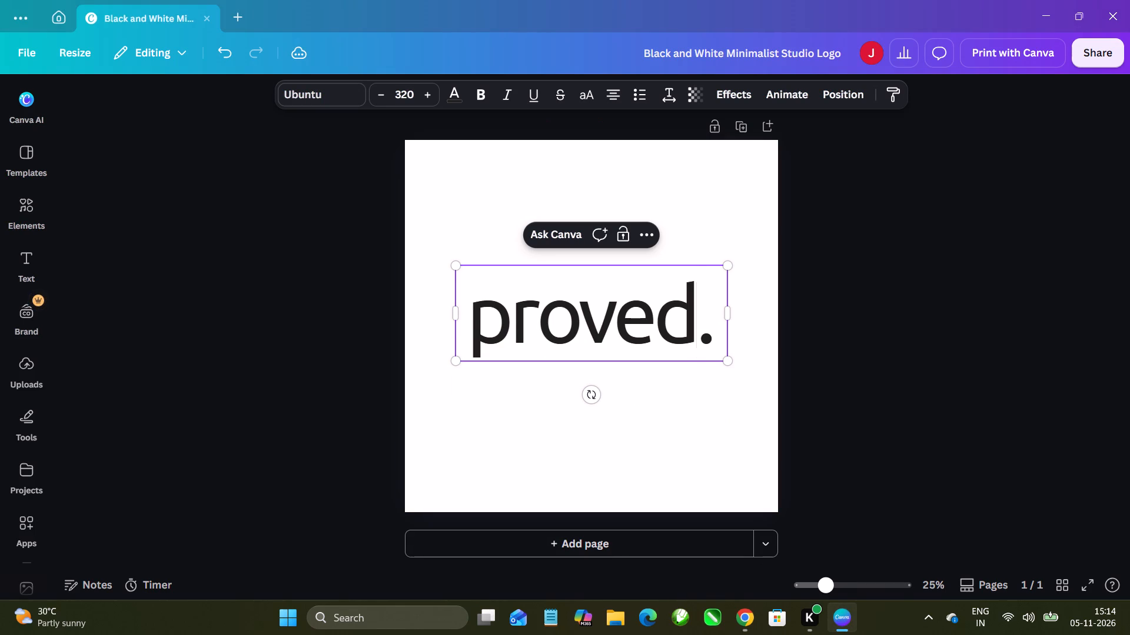
{"action": "key", "text": "BackSpace"}
{"action": "key", "text": "BackSpace"}
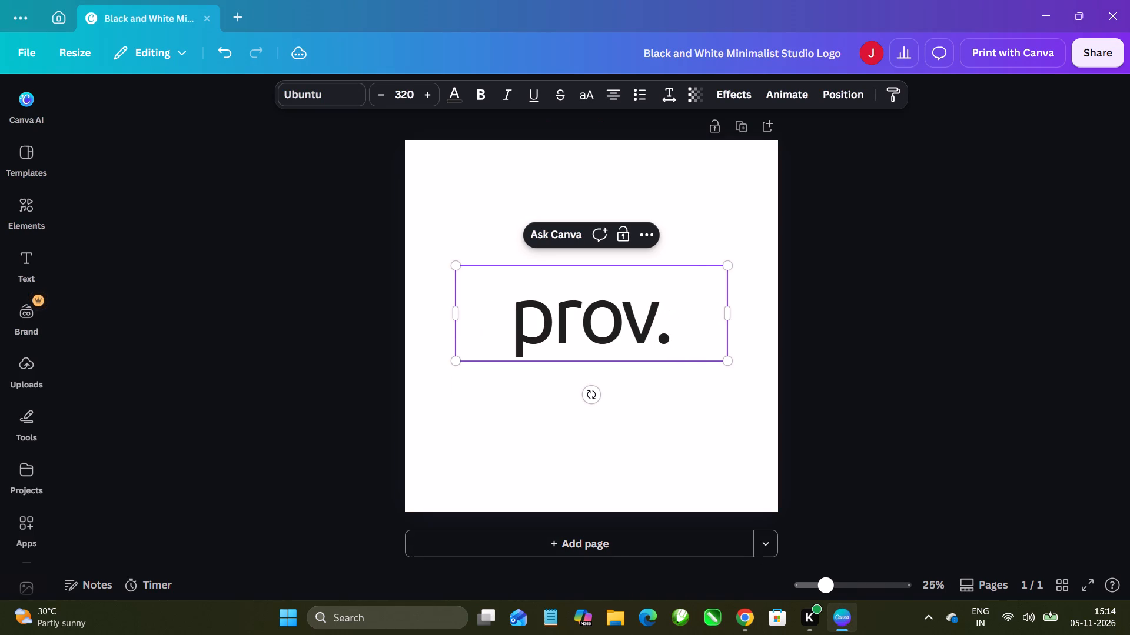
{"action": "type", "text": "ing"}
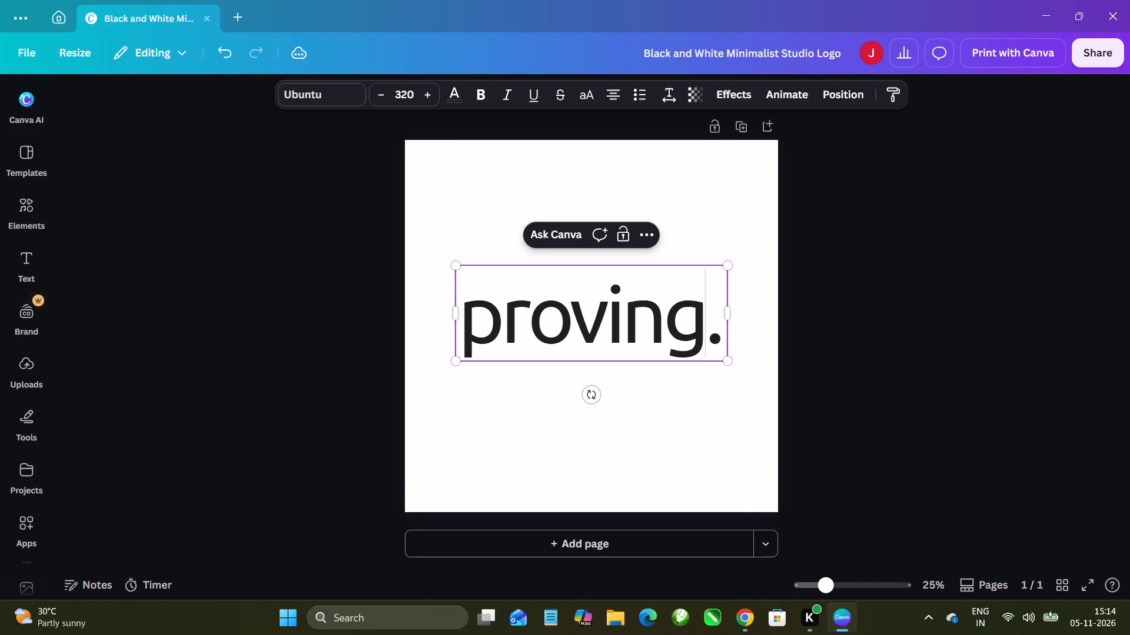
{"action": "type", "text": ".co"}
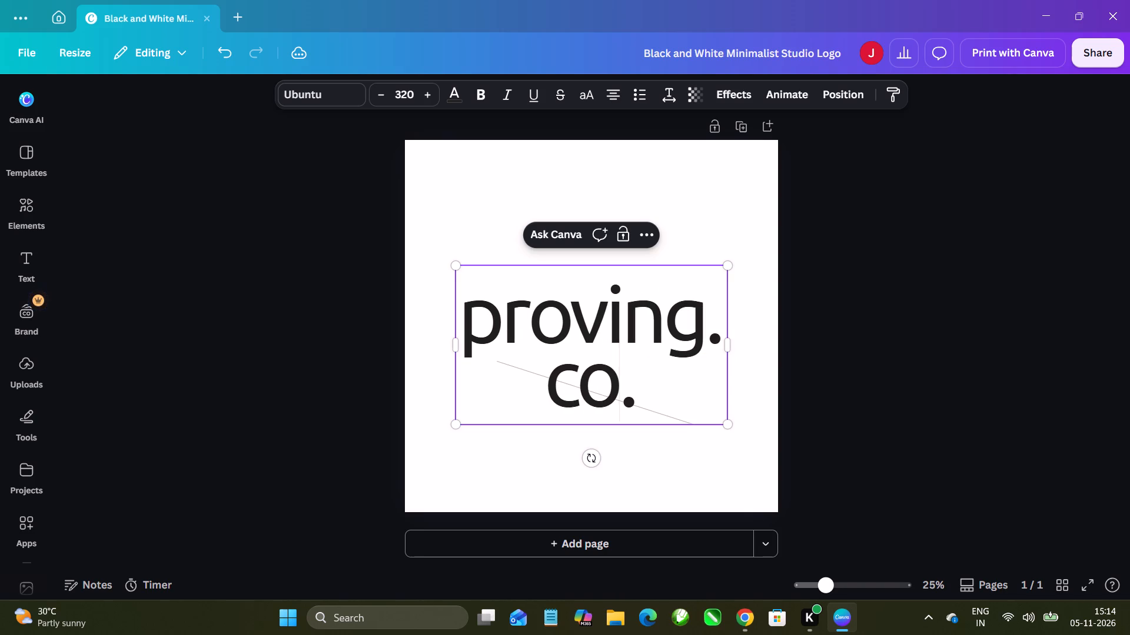
Reduce the logo text's font size to 200 so the name fits on one line.
{"action": "left_click", "coordinate": [388, 98]}
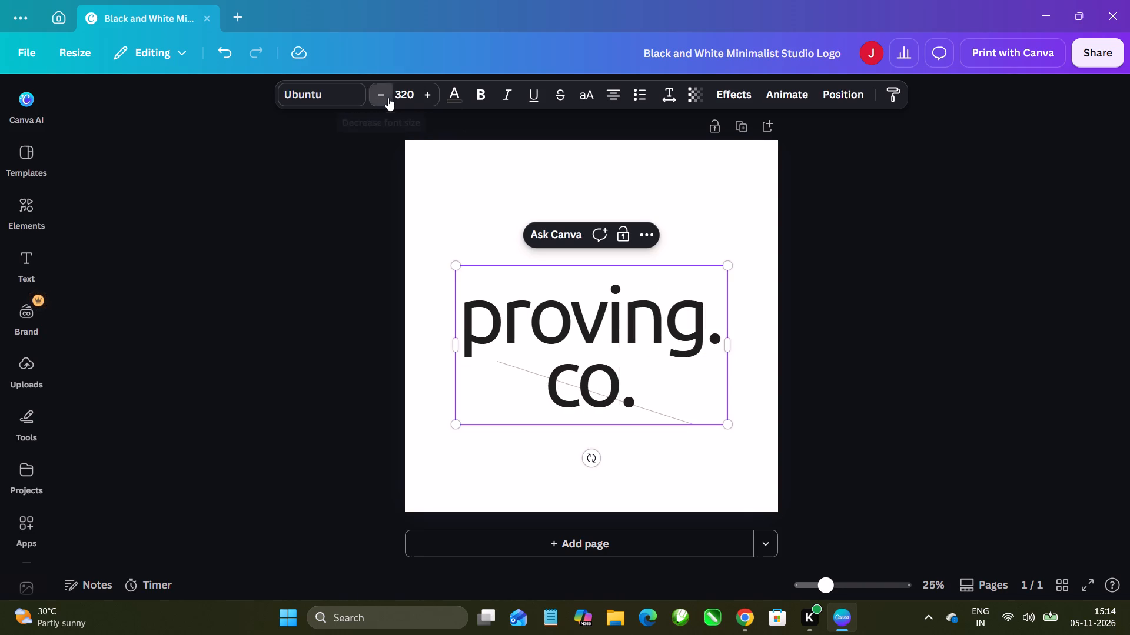
{"action": "left_click", "coordinate": [388, 98]}
{"action": "triple_click", "coordinate": [388, 98]}
{"action": "triple_click", "coordinate": [388, 98]}
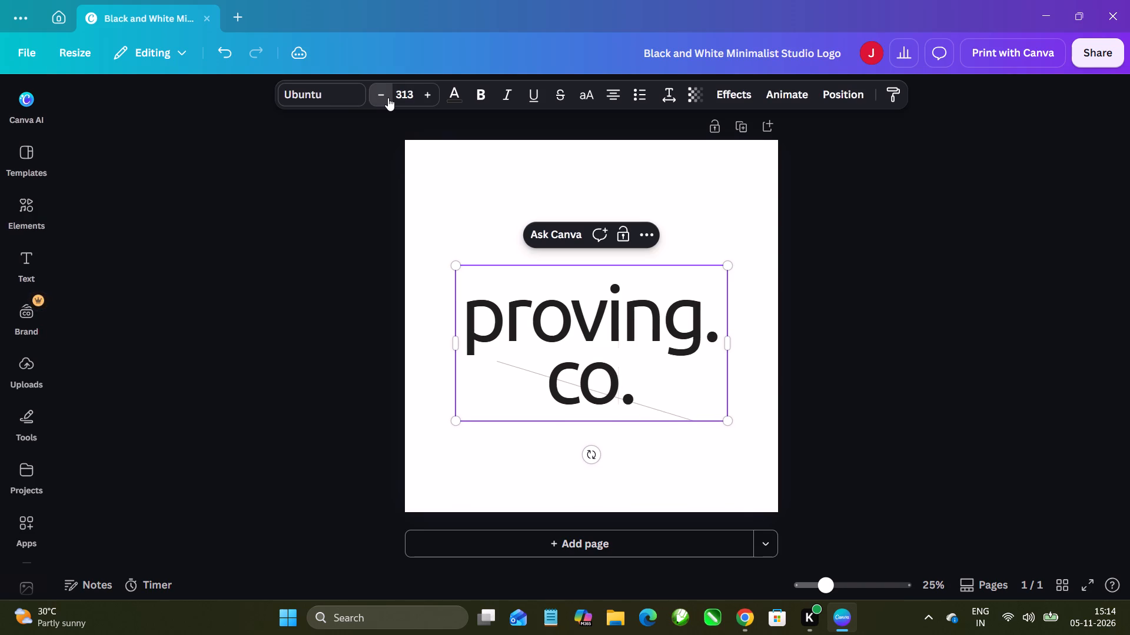
{"action": "left_click", "coordinate": [388, 98]}
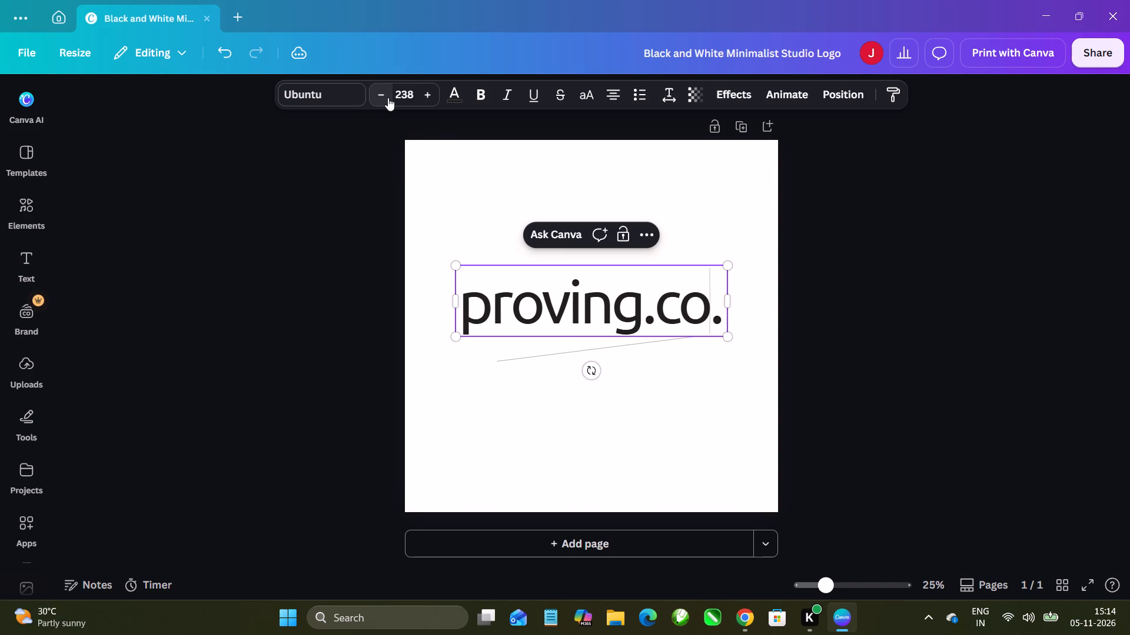
{"action": "triple_click", "coordinate": [388, 98]}
{"action": "triple_click", "coordinate": [388, 98]}
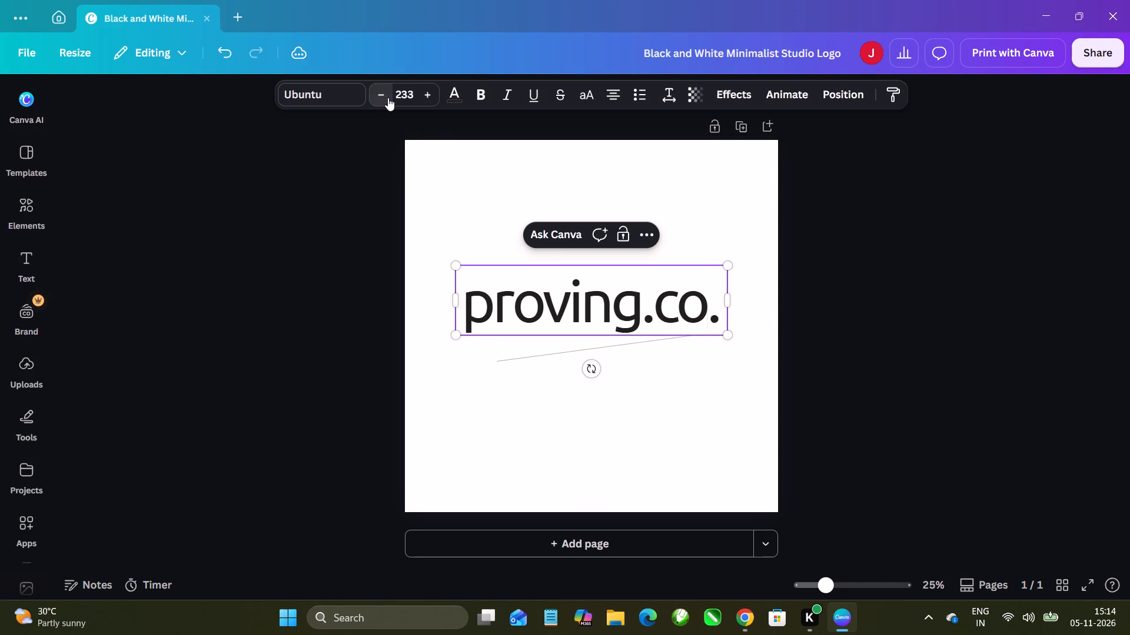
{"action": "left_click", "coordinate": [388, 98]}
{"action": "double_click", "coordinate": [388, 98]}
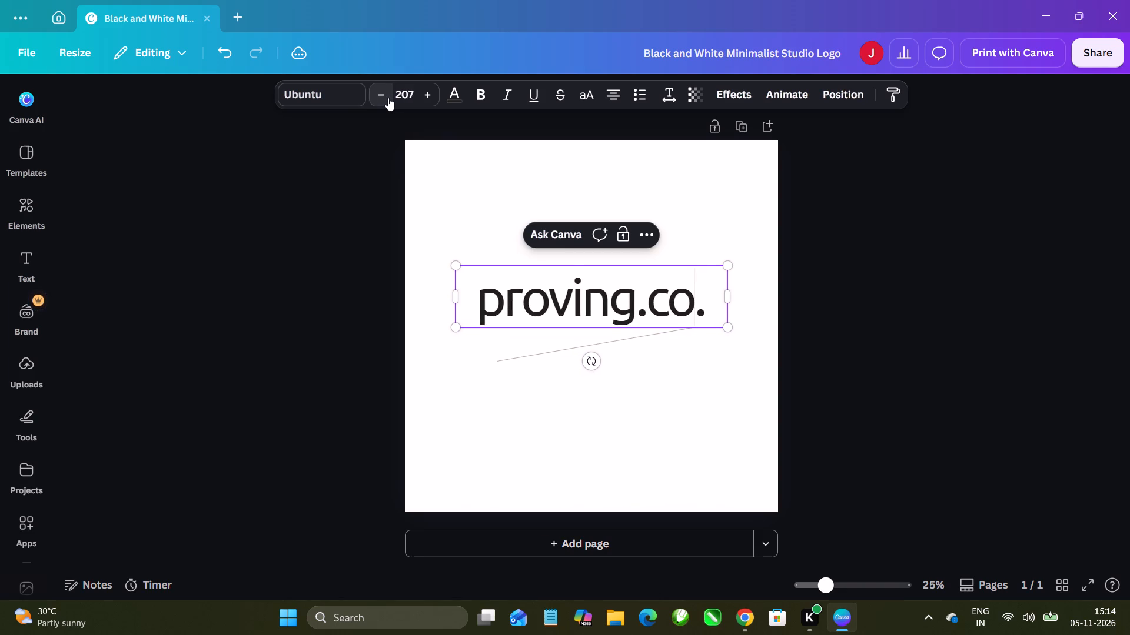
{"action": "triple_click", "coordinate": [388, 98]}
{"action": "left_click", "coordinate": [388, 98]}
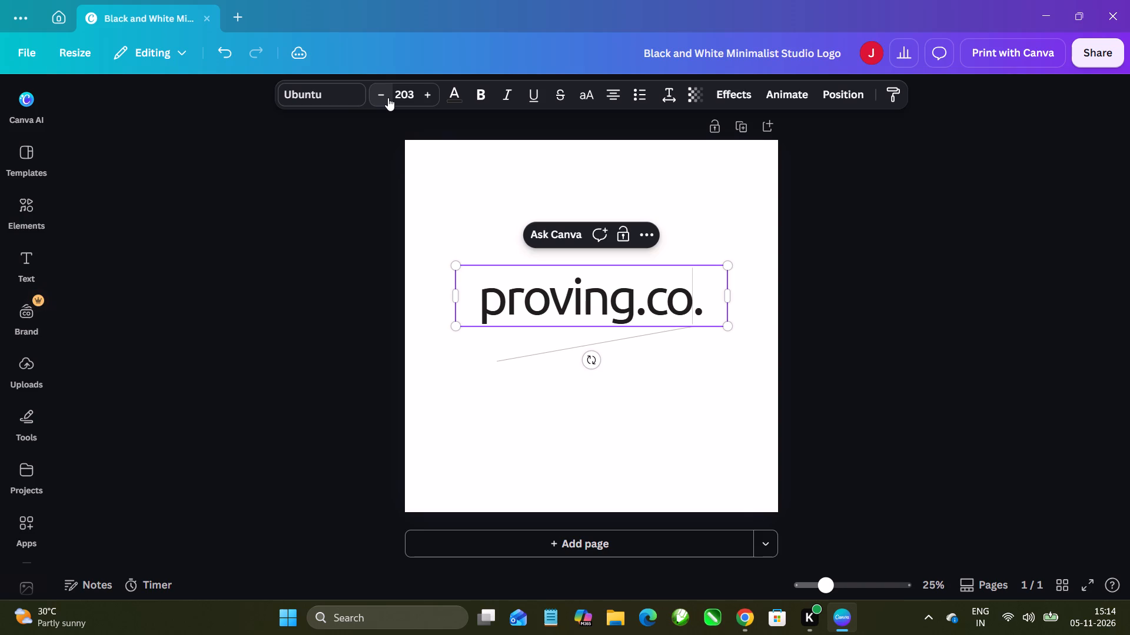
{"action": "double_click", "coordinate": [388, 98]}
{"action": "left_click", "coordinate": [388, 98]}
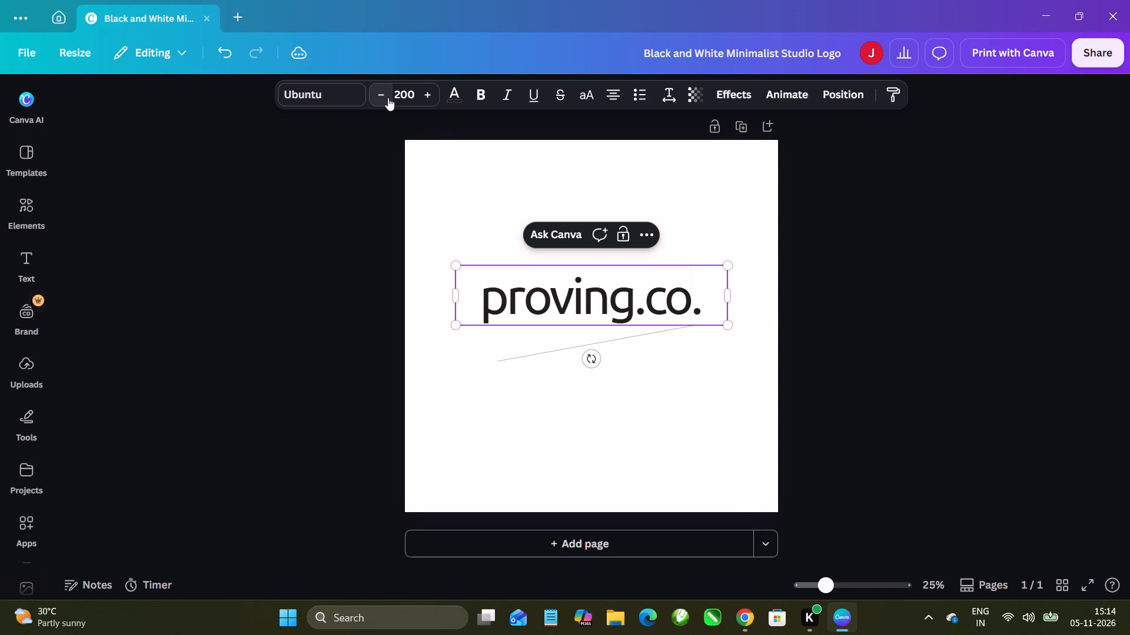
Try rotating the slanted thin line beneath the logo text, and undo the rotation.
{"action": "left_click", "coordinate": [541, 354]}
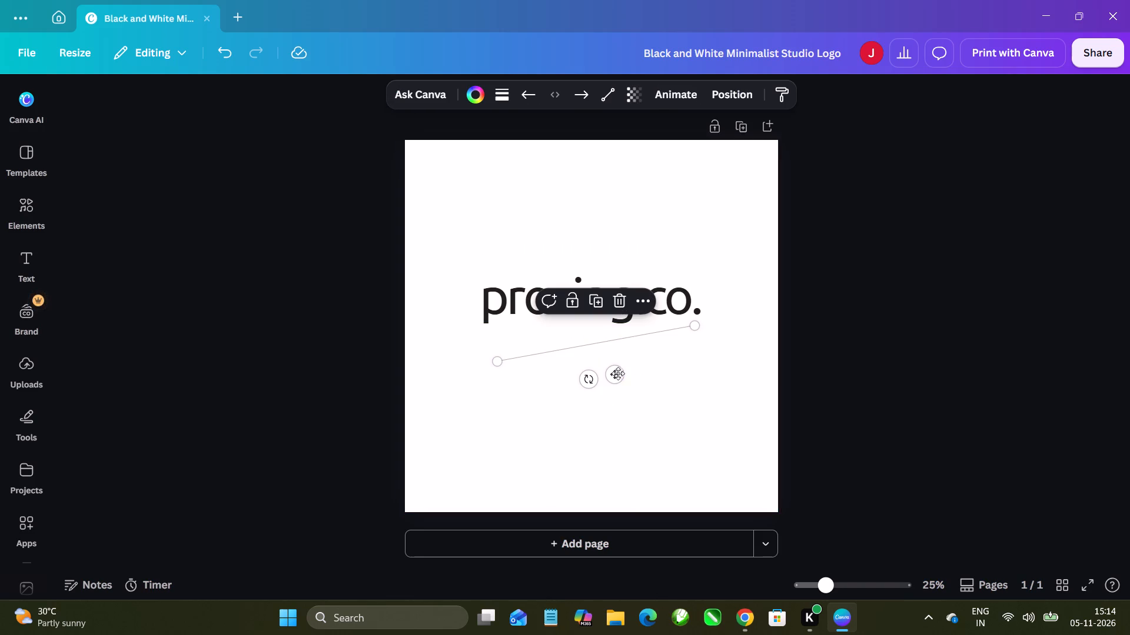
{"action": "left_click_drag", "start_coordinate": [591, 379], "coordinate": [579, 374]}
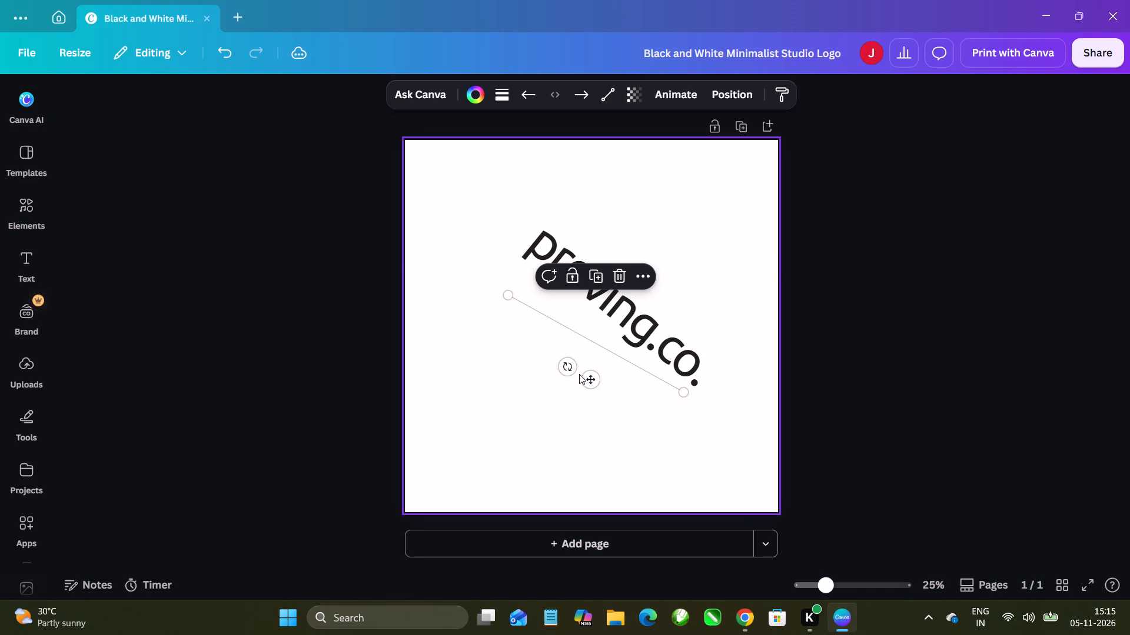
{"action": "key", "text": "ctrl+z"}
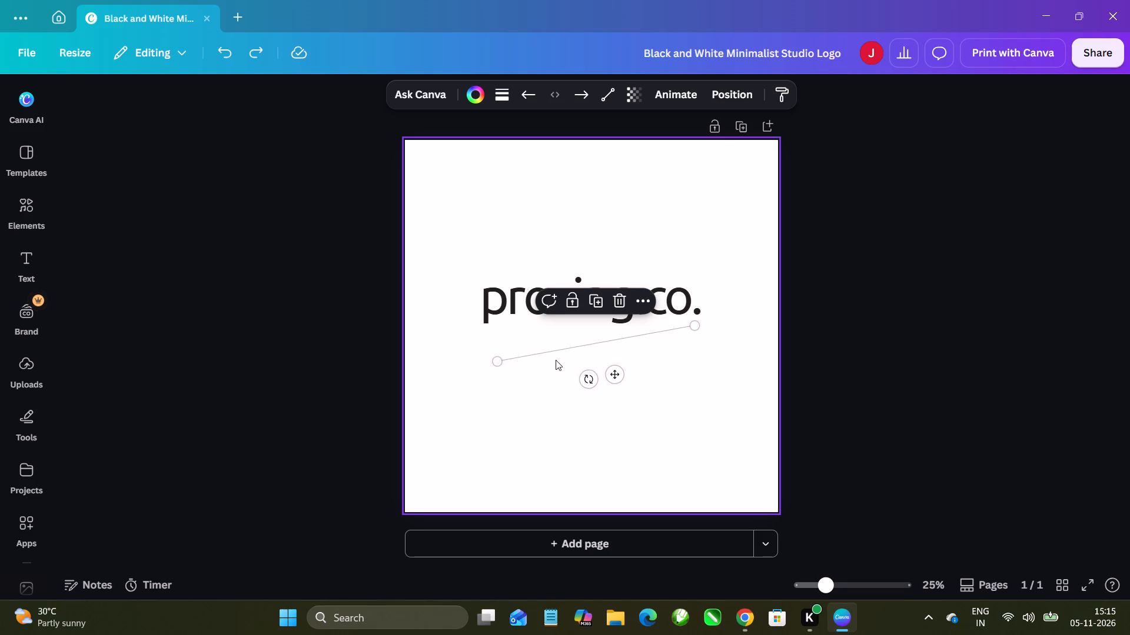
Delete the slanted thin line beneath the logo text.
{"action": "left_click", "coordinate": [321, 282]}
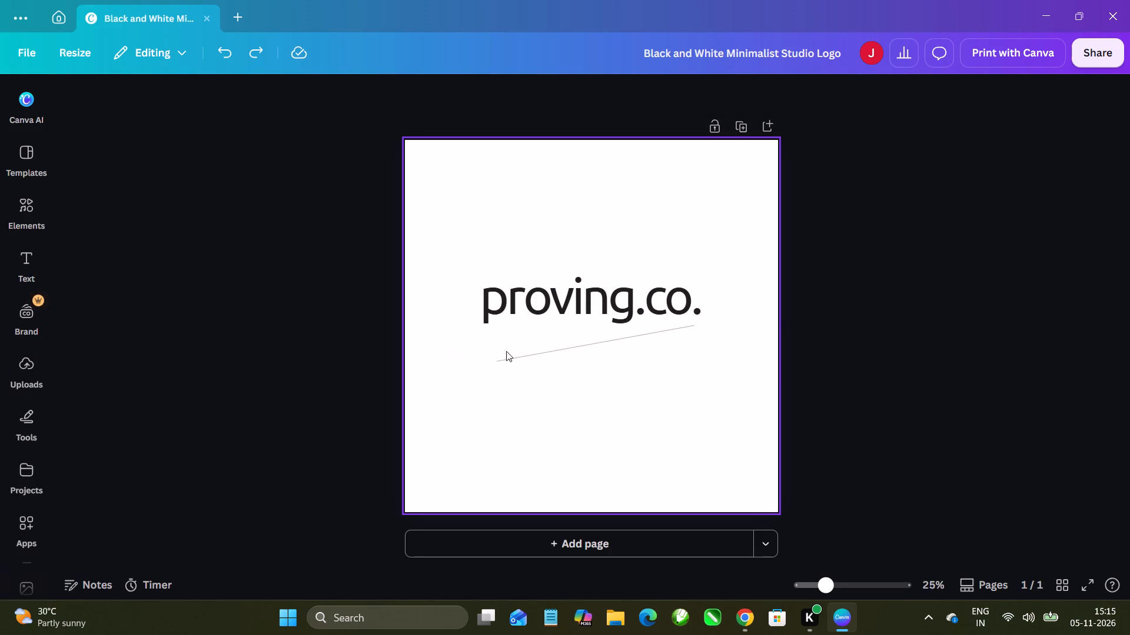
{"action": "left_click", "coordinate": [520, 357]}
{"action": "left_click", "coordinate": [616, 298]}
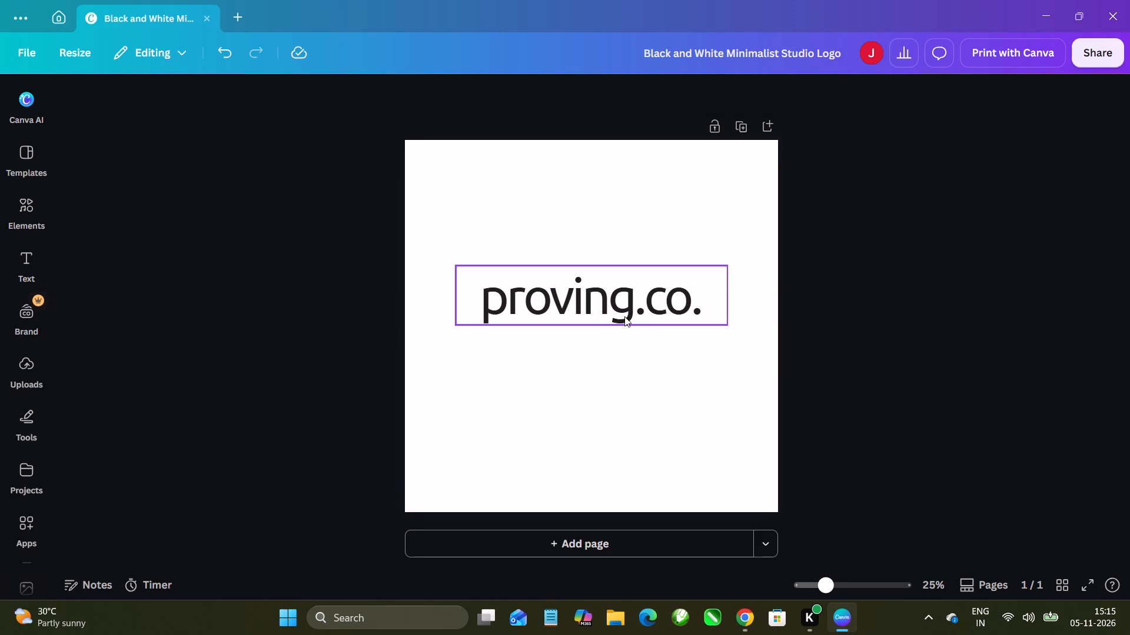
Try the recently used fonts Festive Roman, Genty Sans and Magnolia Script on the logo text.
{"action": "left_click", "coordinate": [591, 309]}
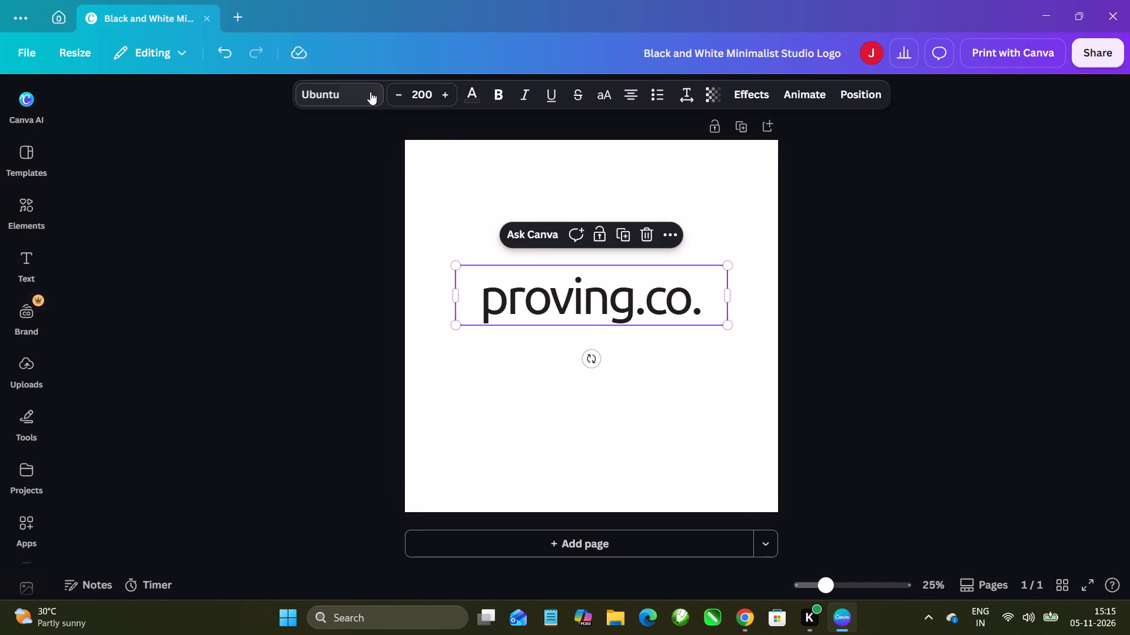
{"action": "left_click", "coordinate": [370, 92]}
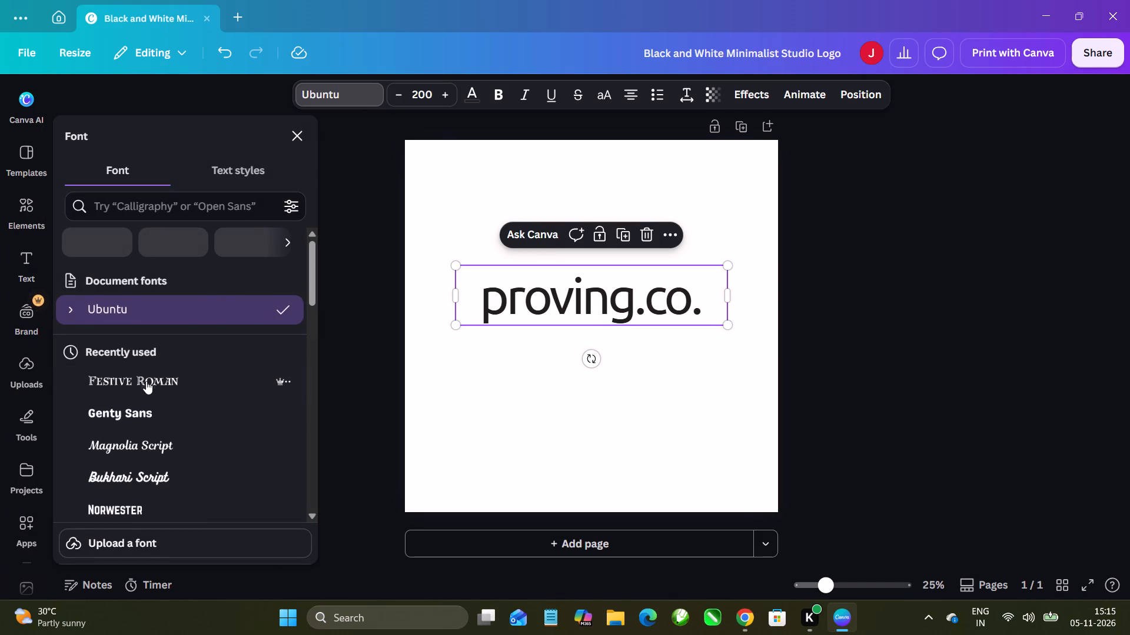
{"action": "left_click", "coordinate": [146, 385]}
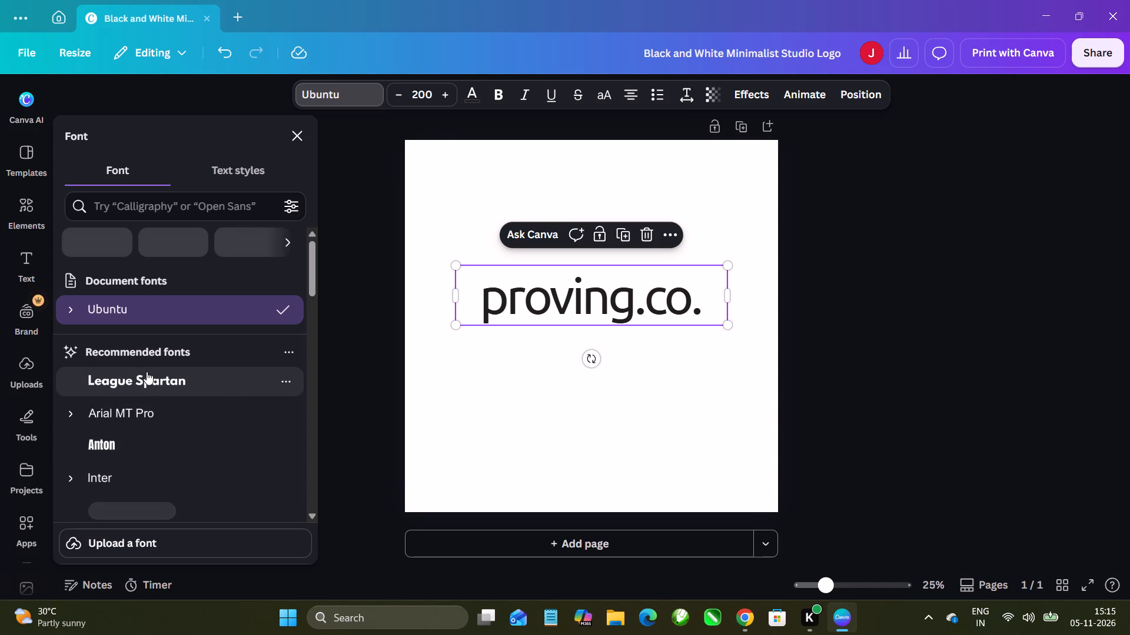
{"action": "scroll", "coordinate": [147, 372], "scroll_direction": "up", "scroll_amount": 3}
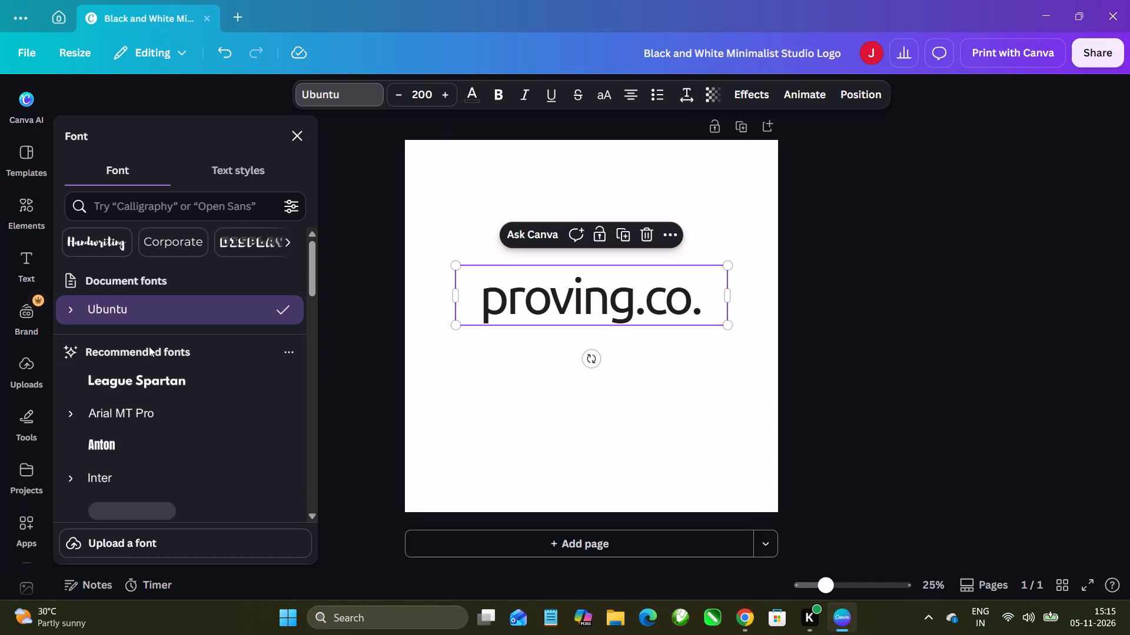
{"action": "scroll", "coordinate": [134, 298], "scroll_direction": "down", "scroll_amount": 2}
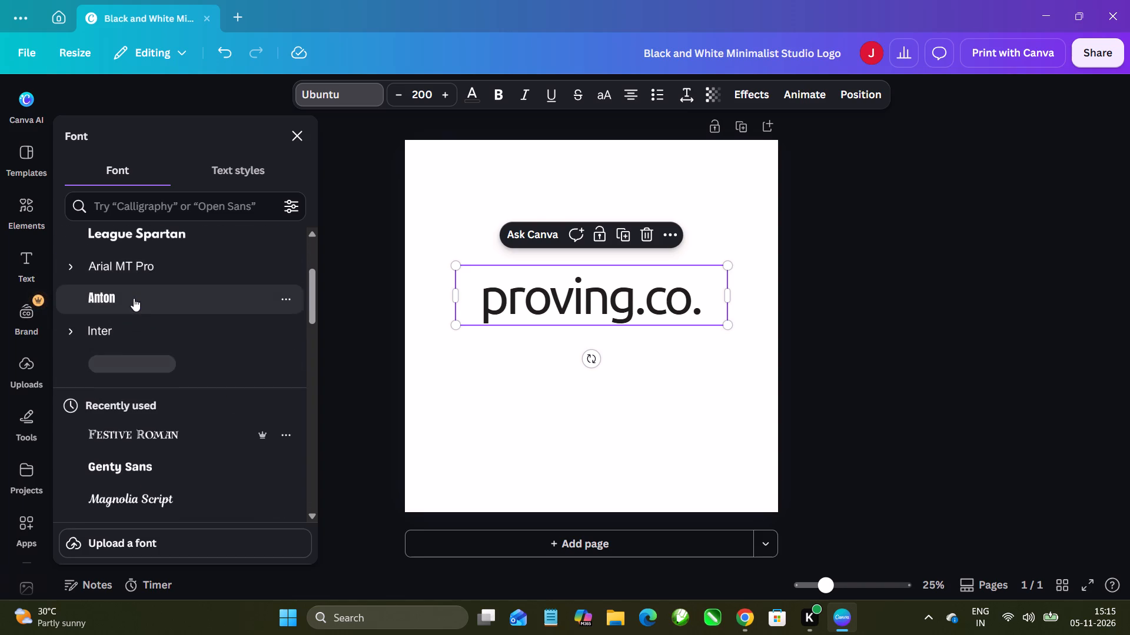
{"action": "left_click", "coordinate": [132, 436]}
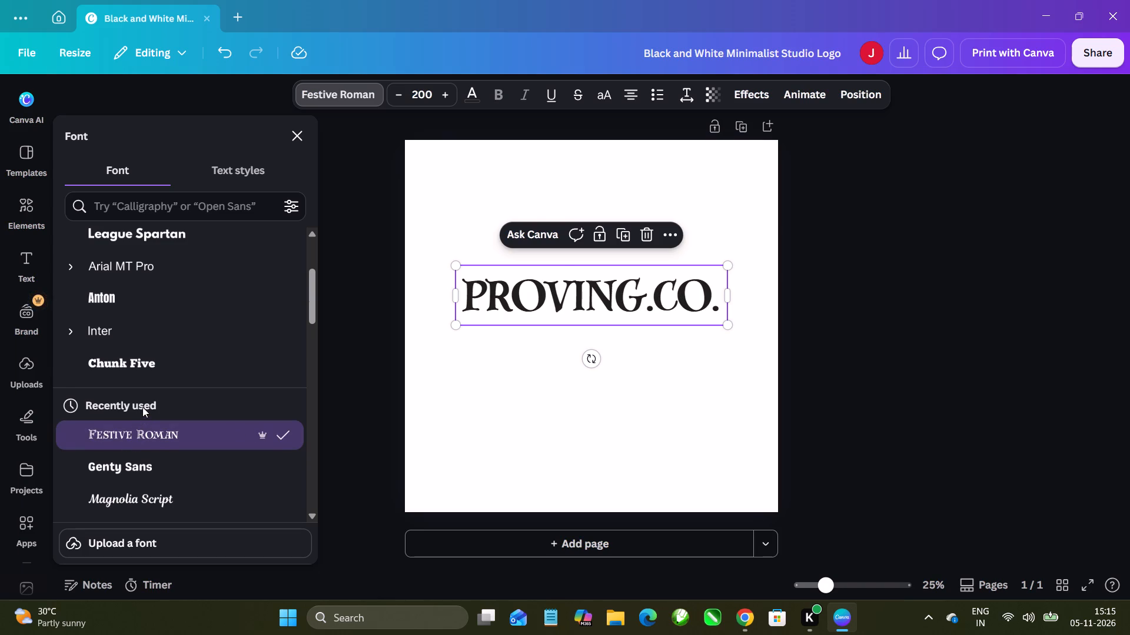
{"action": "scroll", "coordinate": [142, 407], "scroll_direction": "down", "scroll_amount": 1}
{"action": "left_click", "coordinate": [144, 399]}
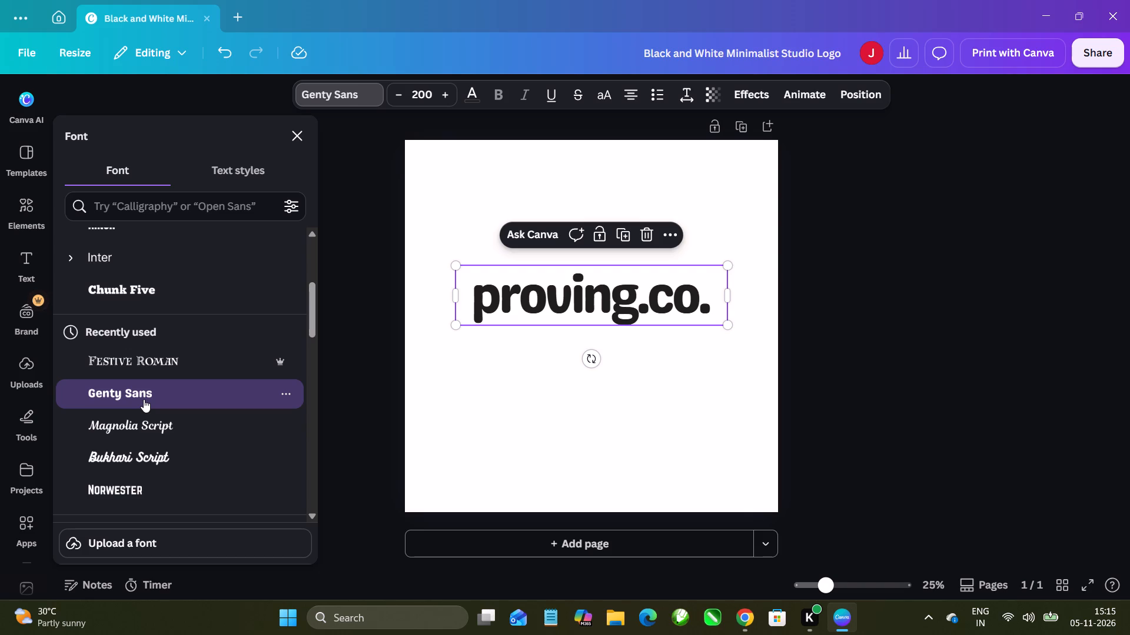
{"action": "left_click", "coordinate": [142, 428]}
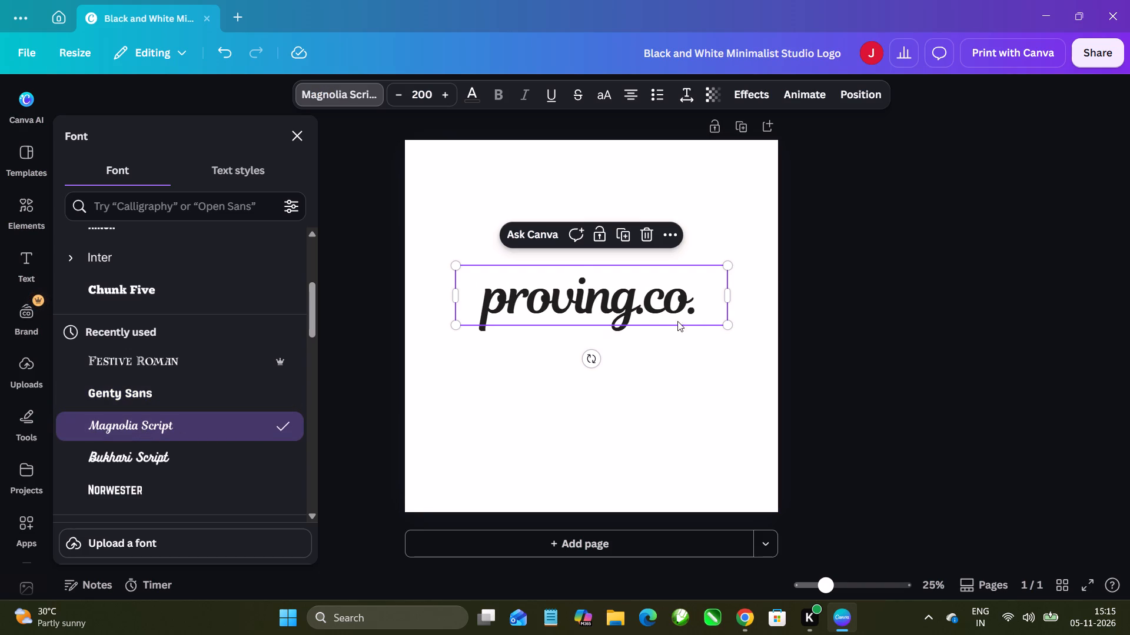
Delete the trailing period so the logo text reads "proving.co".
{"action": "double_click", "coordinate": [702, 313]}
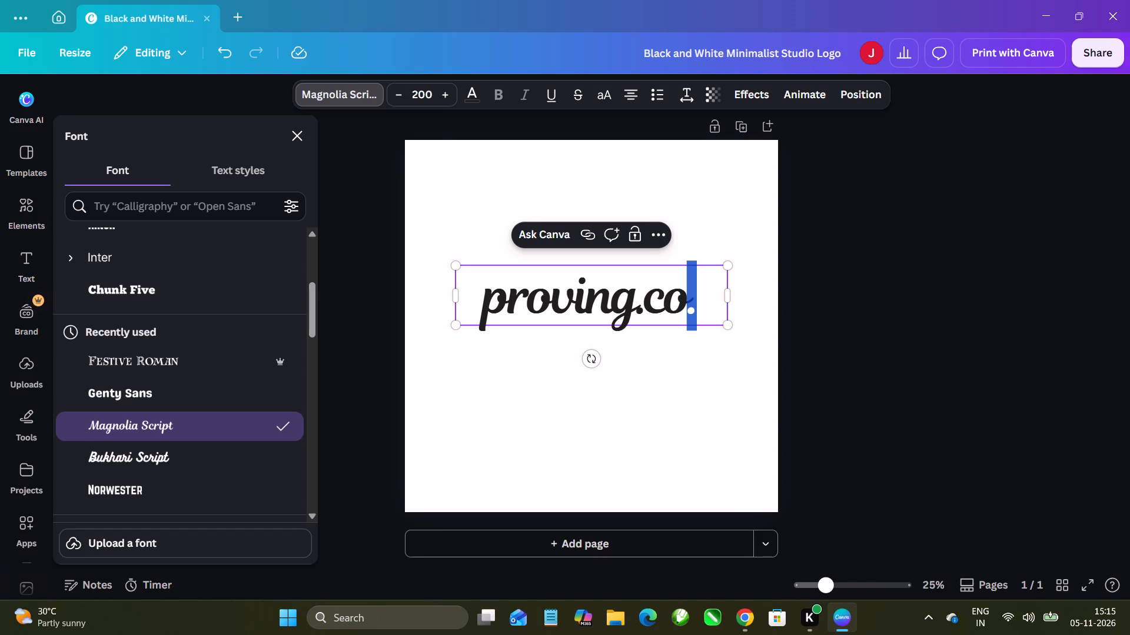
{"action": "key", "text": "Delete"}
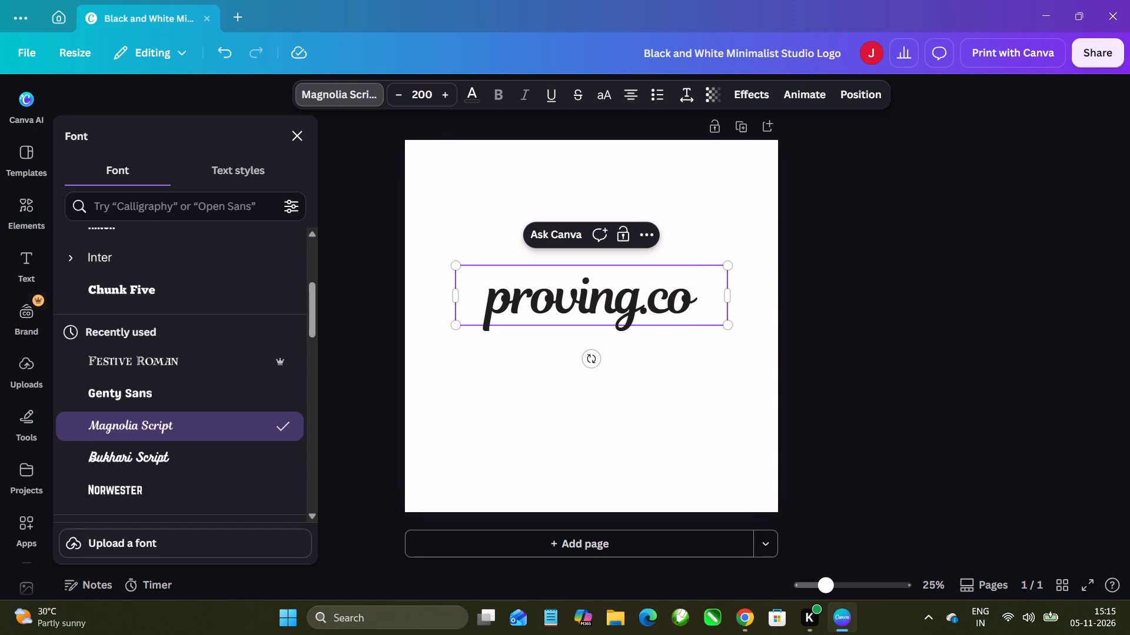
{"action": "left_click", "coordinate": [724, 298]}
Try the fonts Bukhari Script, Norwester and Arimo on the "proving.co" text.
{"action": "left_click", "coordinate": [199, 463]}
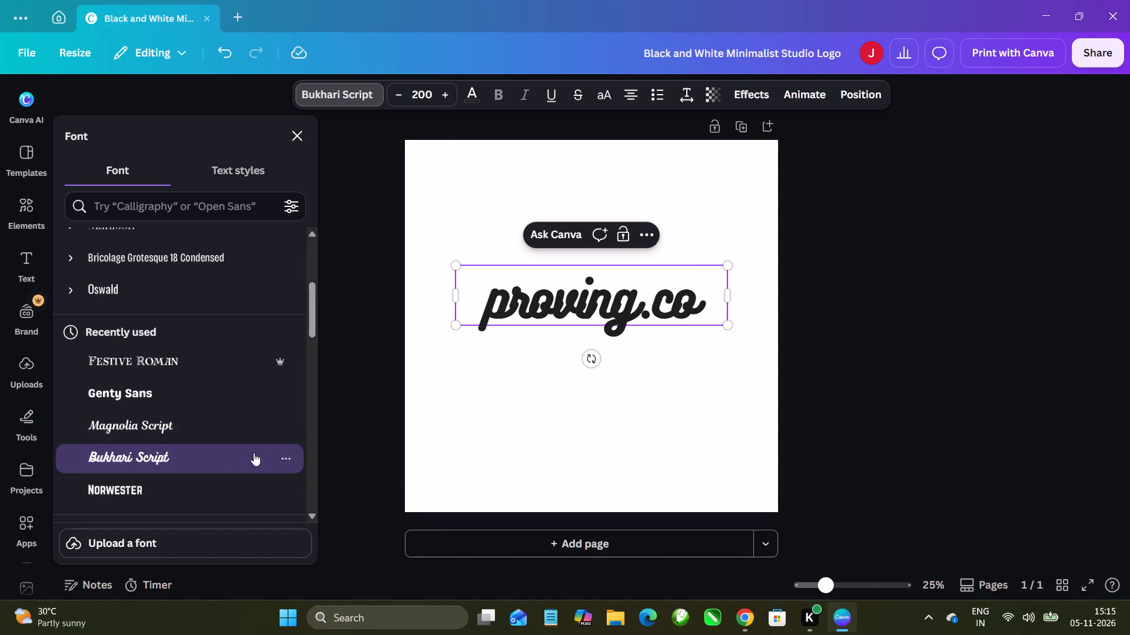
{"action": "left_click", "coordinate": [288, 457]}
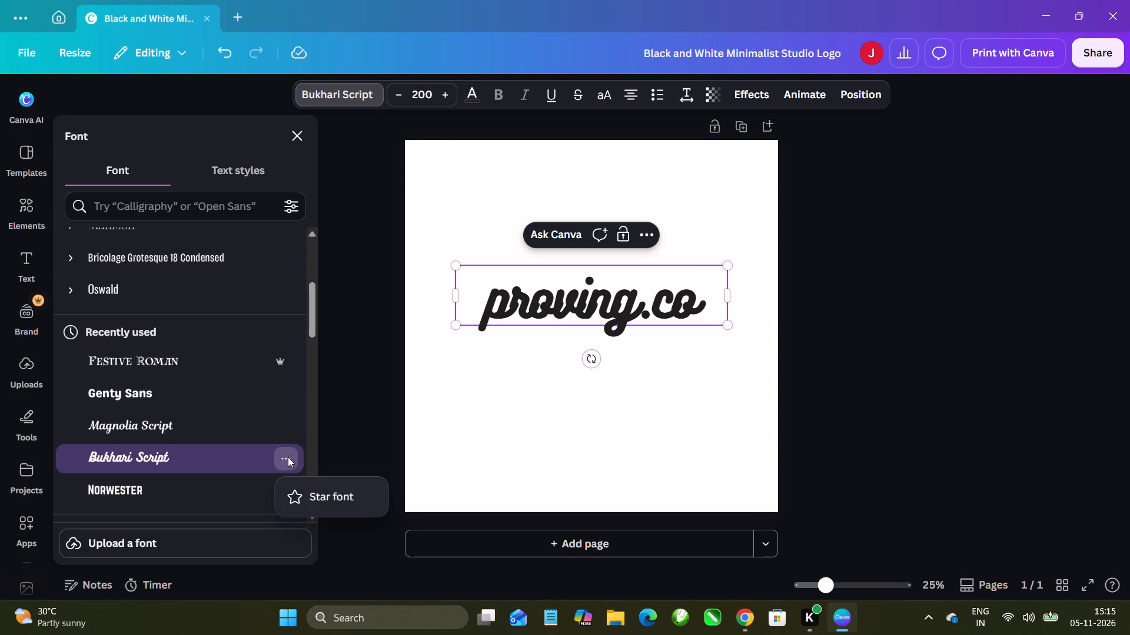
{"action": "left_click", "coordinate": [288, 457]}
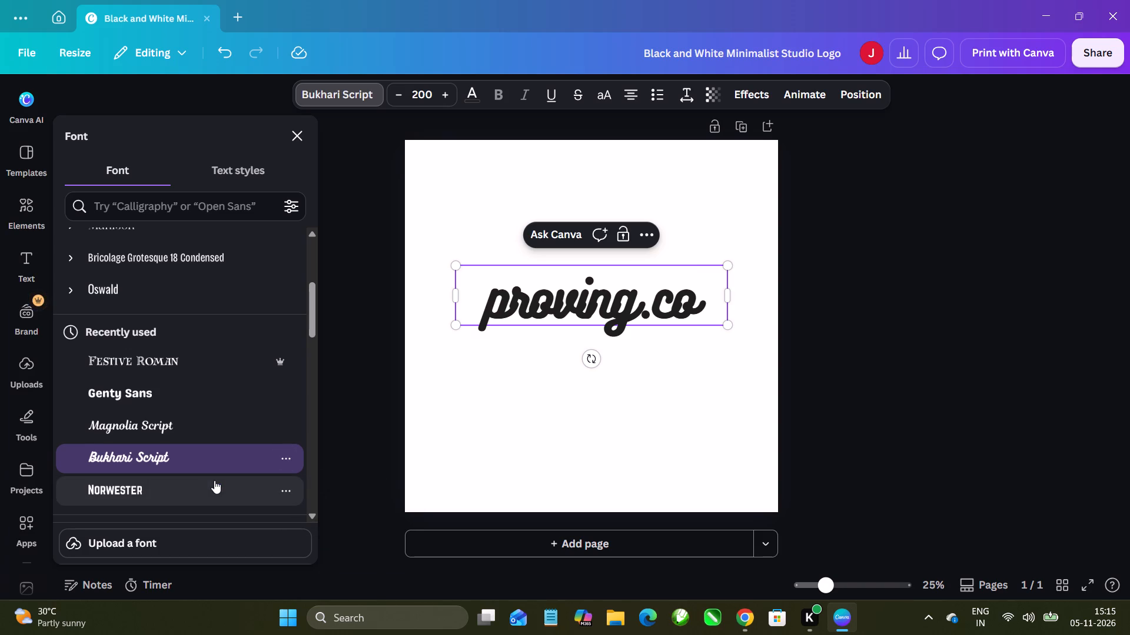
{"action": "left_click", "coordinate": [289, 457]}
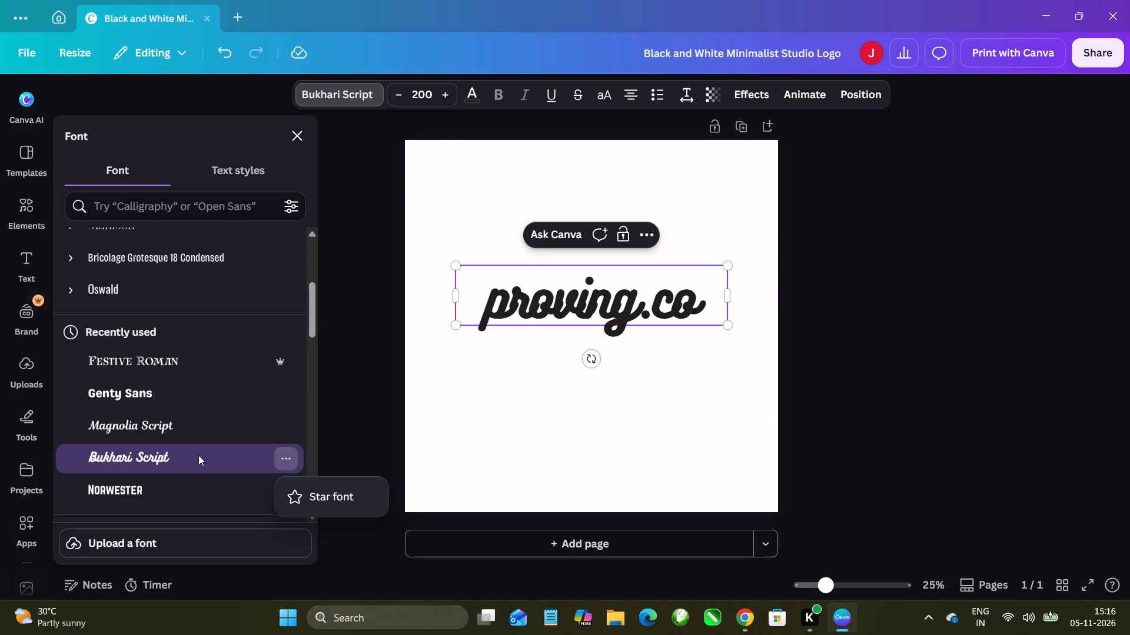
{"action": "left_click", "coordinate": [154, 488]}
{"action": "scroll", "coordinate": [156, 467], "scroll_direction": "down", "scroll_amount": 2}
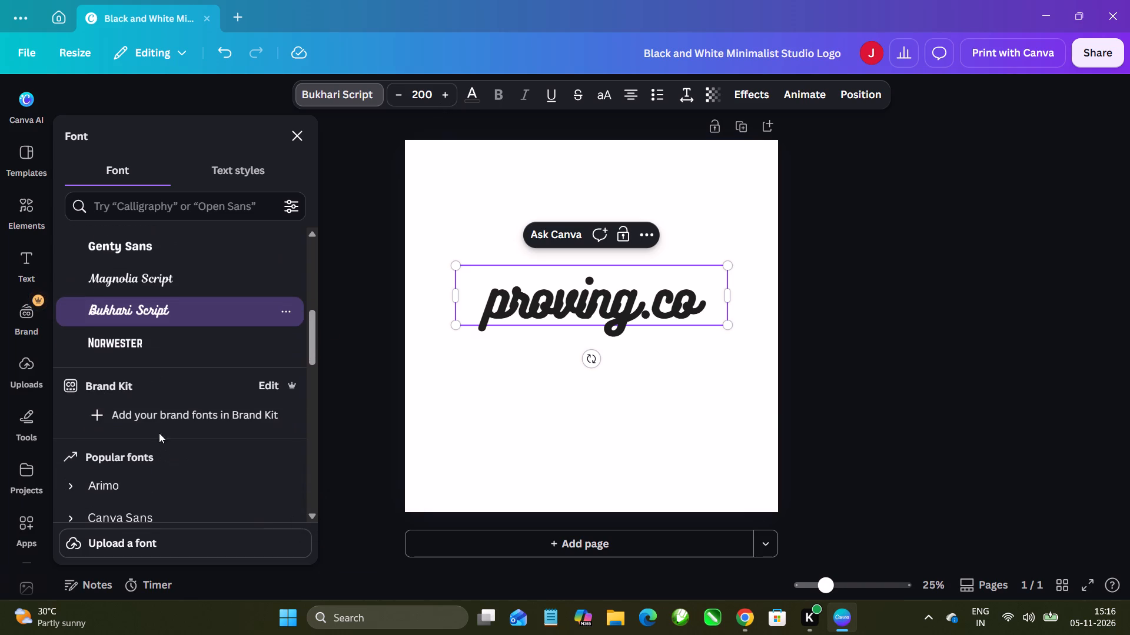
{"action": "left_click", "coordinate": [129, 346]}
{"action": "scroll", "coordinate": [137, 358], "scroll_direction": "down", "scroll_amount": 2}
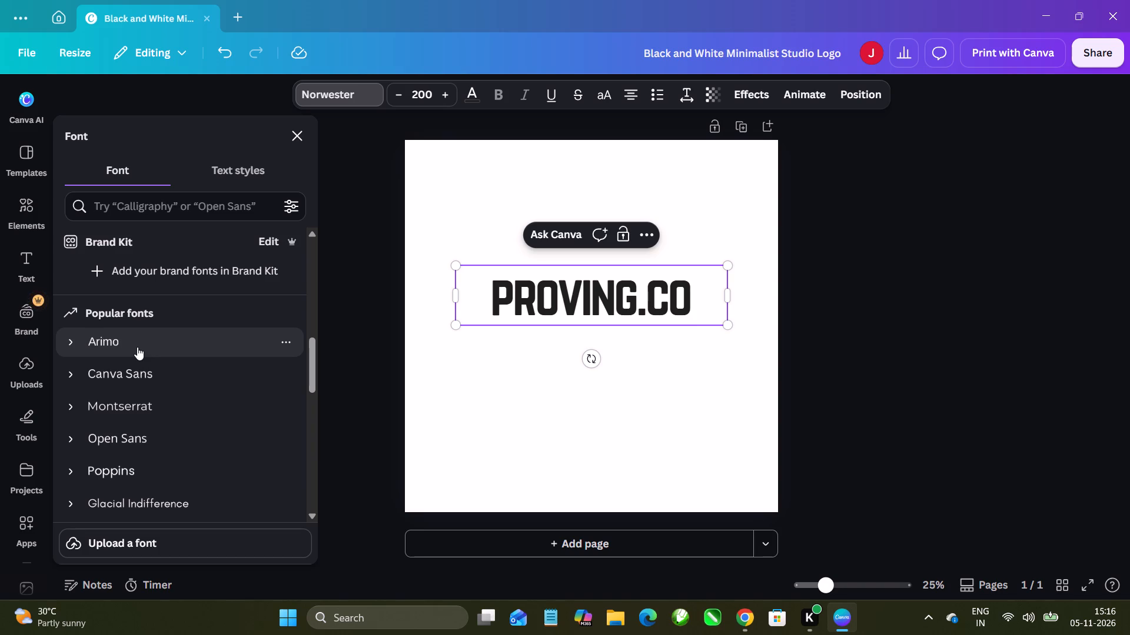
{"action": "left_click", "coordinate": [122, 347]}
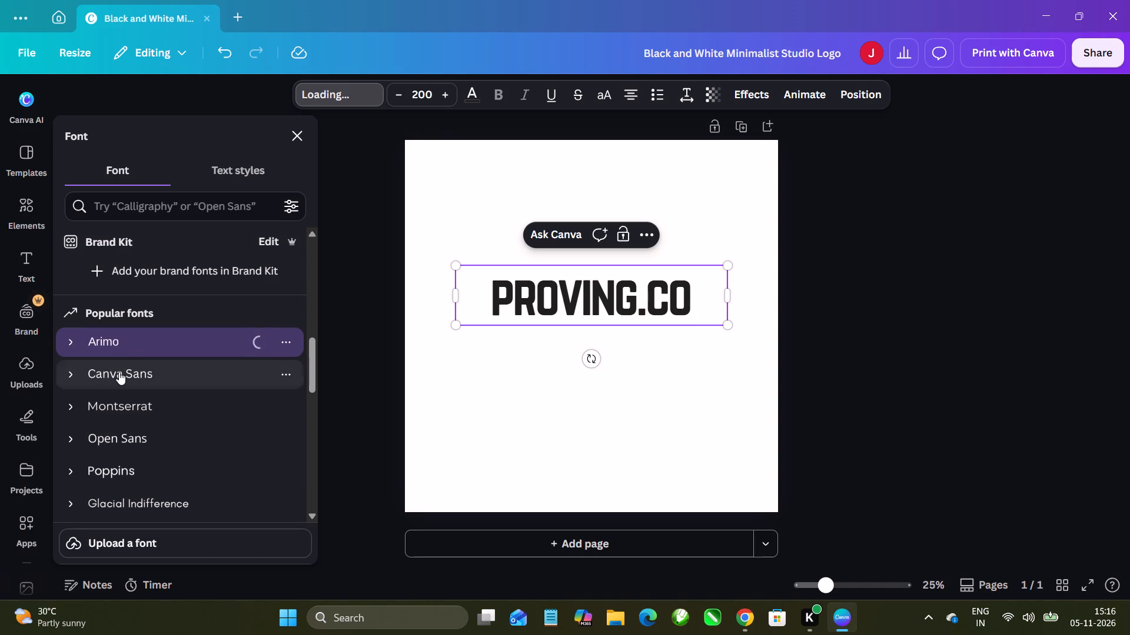
Apply the popular font Canva Sans to the "proving.co" text.
{"action": "left_click", "coordinate": [117, 372]}
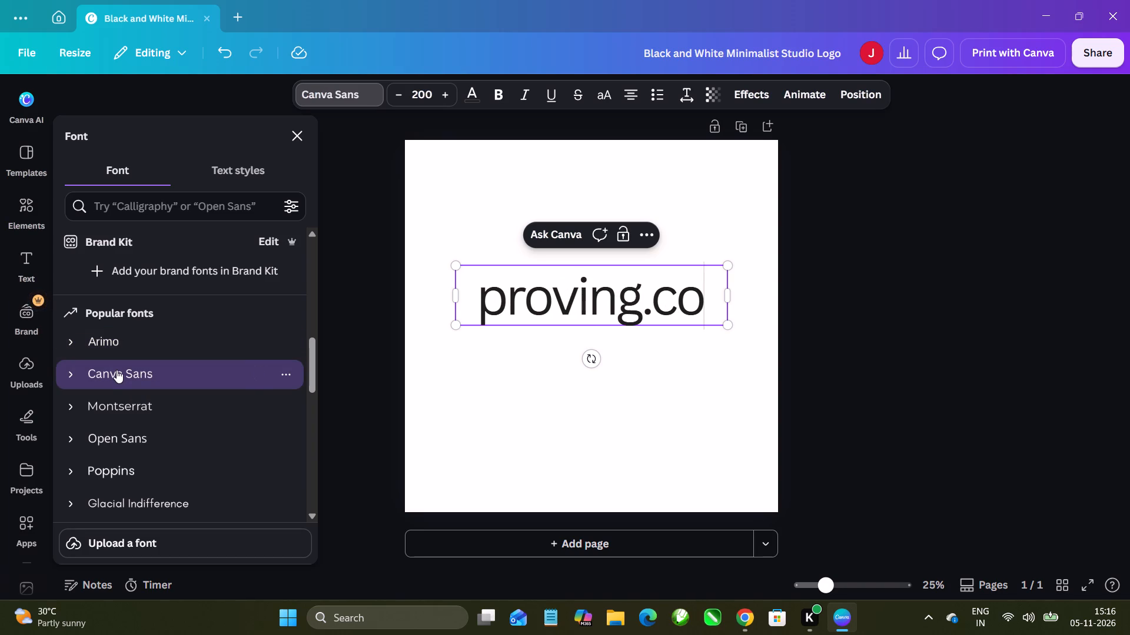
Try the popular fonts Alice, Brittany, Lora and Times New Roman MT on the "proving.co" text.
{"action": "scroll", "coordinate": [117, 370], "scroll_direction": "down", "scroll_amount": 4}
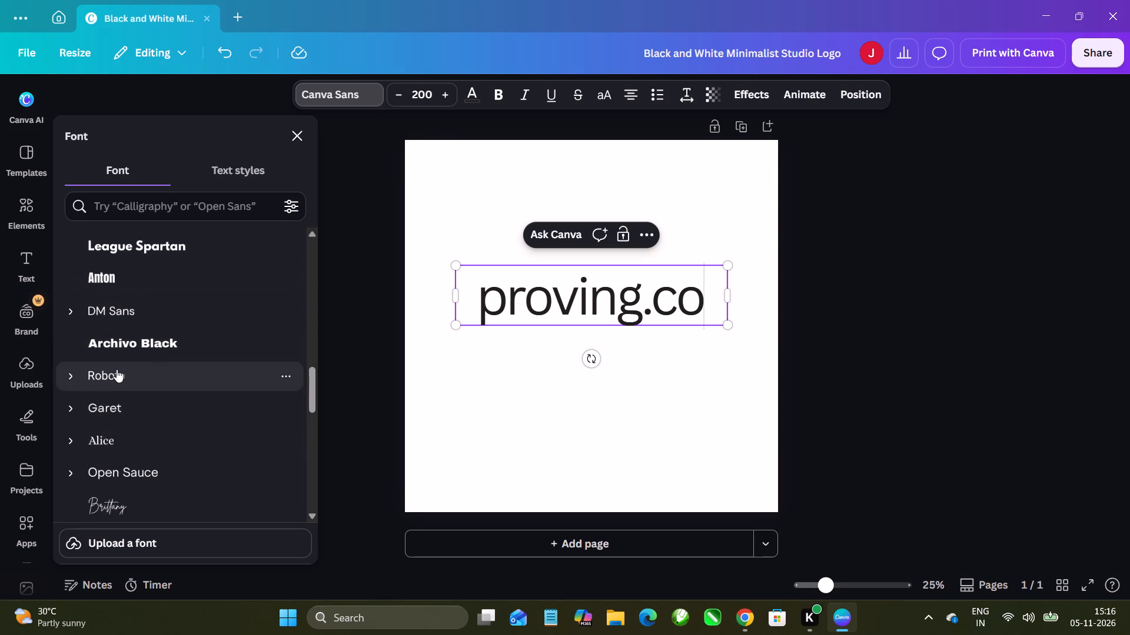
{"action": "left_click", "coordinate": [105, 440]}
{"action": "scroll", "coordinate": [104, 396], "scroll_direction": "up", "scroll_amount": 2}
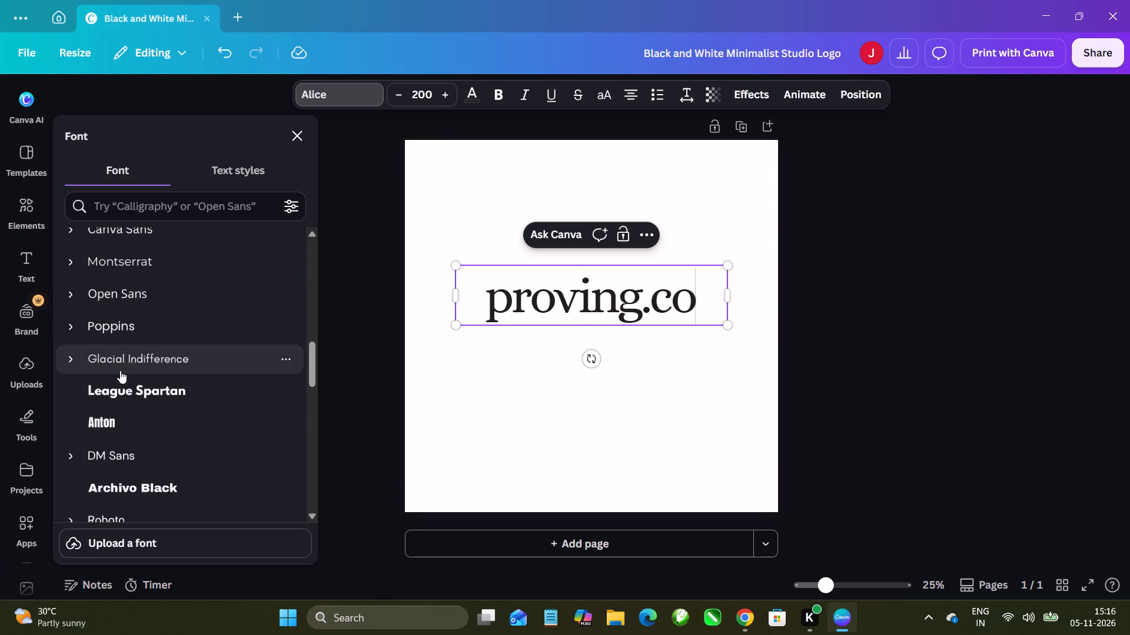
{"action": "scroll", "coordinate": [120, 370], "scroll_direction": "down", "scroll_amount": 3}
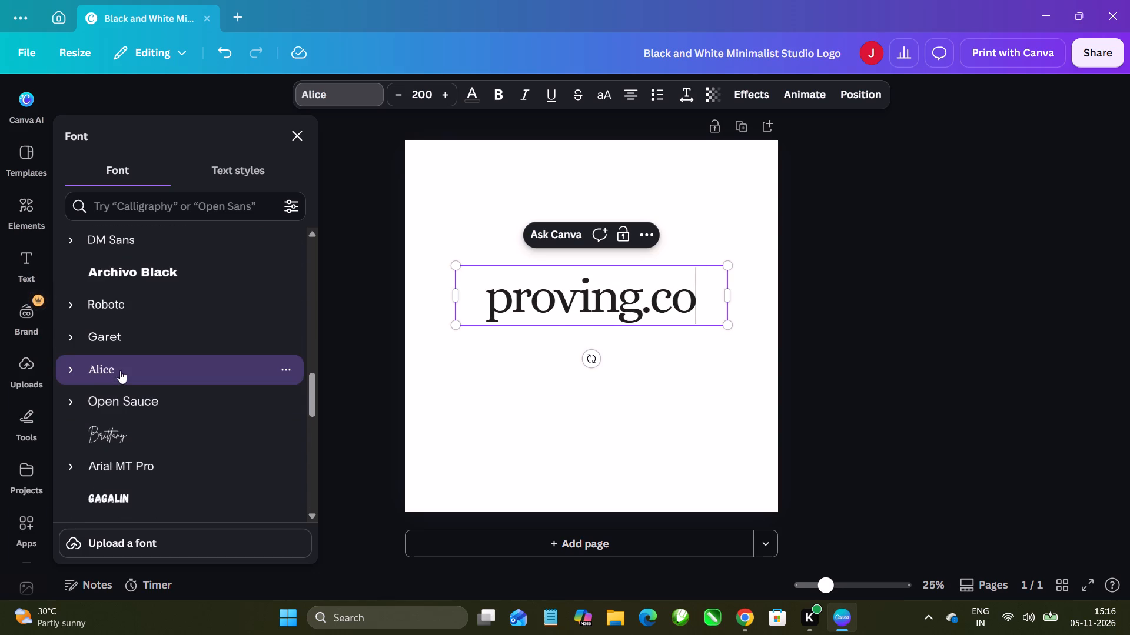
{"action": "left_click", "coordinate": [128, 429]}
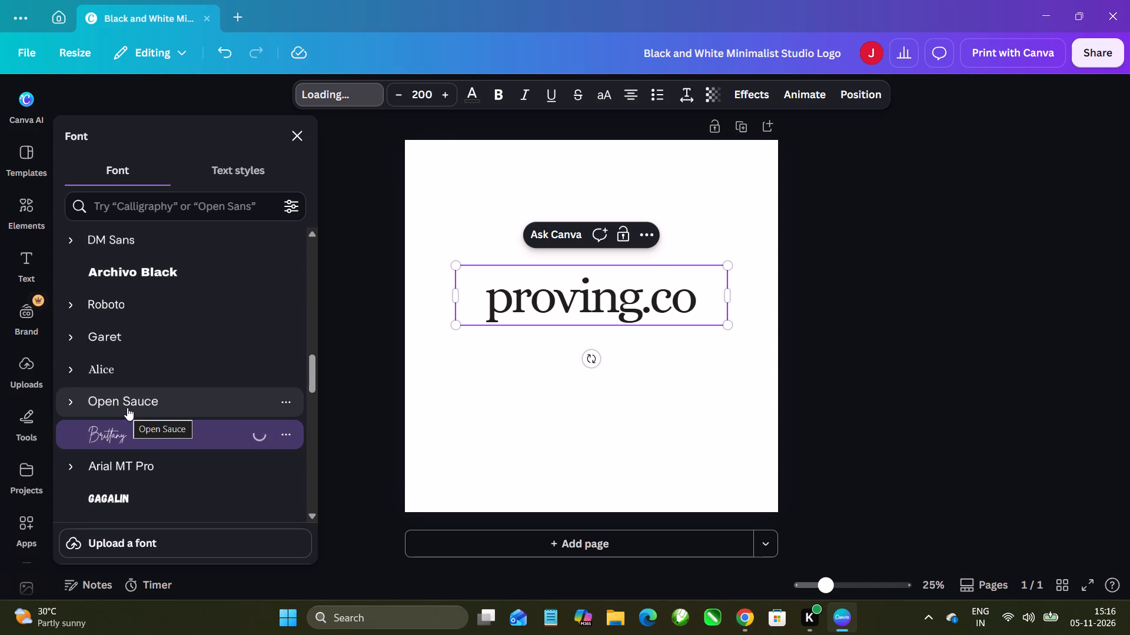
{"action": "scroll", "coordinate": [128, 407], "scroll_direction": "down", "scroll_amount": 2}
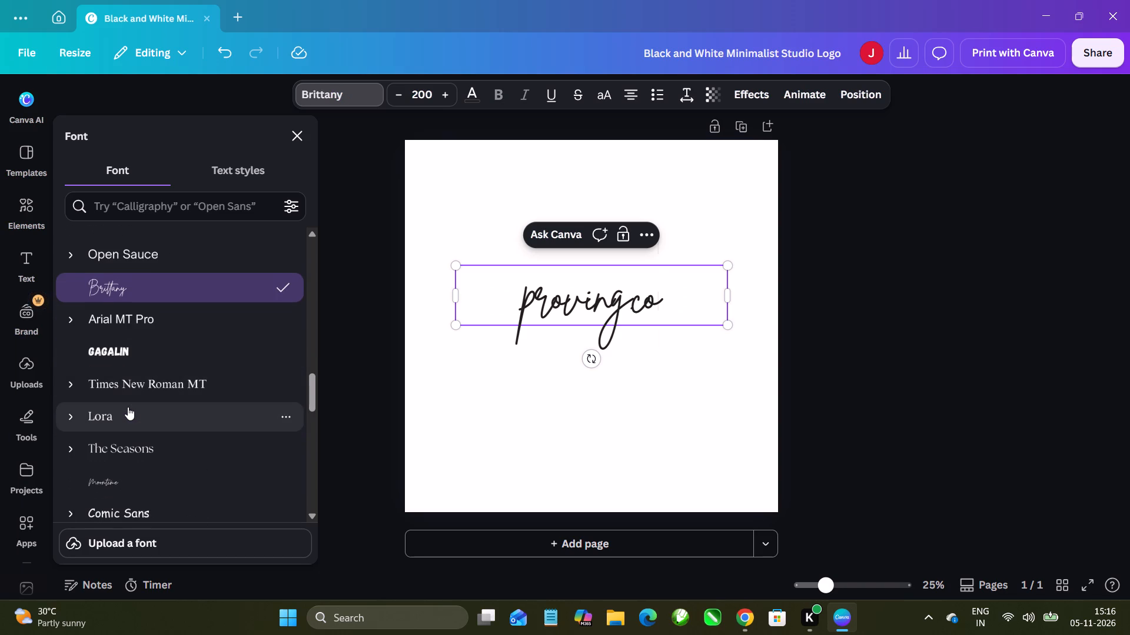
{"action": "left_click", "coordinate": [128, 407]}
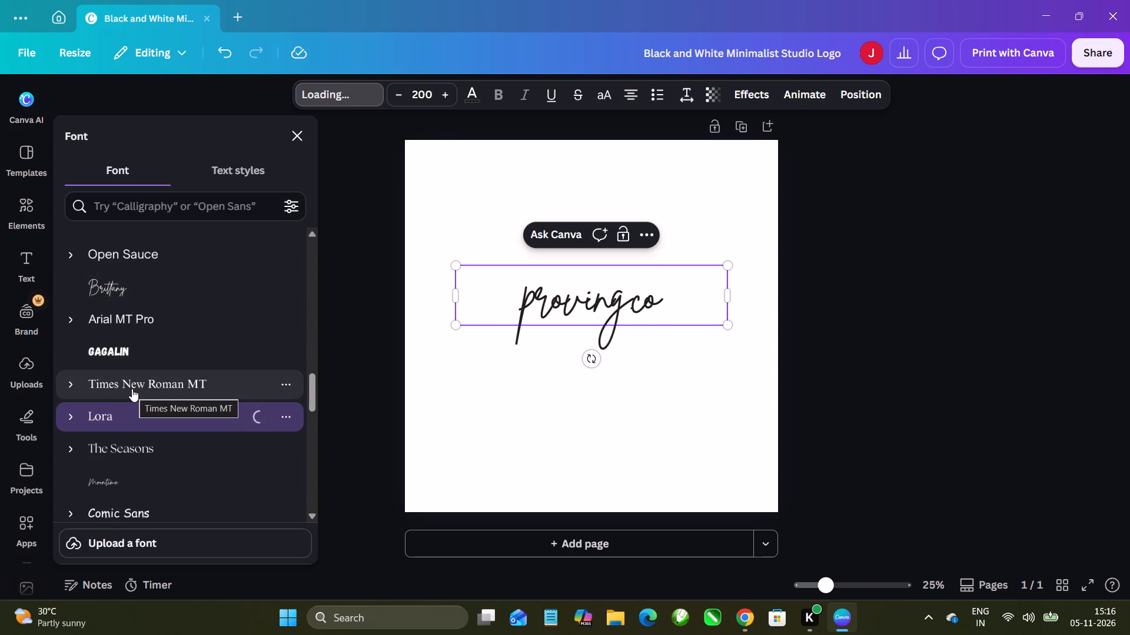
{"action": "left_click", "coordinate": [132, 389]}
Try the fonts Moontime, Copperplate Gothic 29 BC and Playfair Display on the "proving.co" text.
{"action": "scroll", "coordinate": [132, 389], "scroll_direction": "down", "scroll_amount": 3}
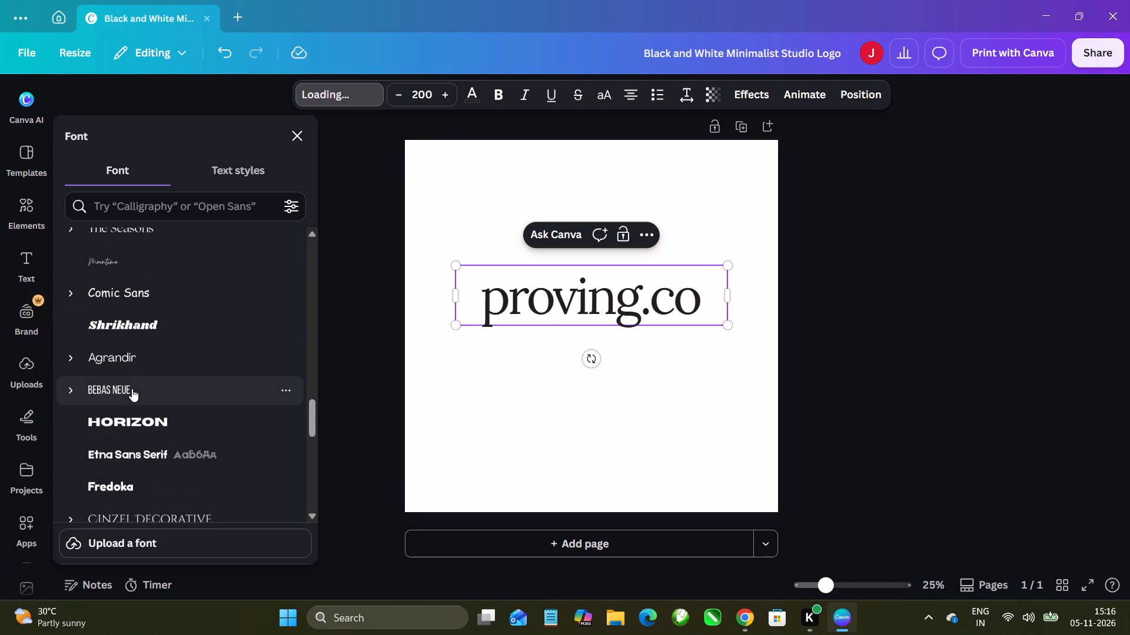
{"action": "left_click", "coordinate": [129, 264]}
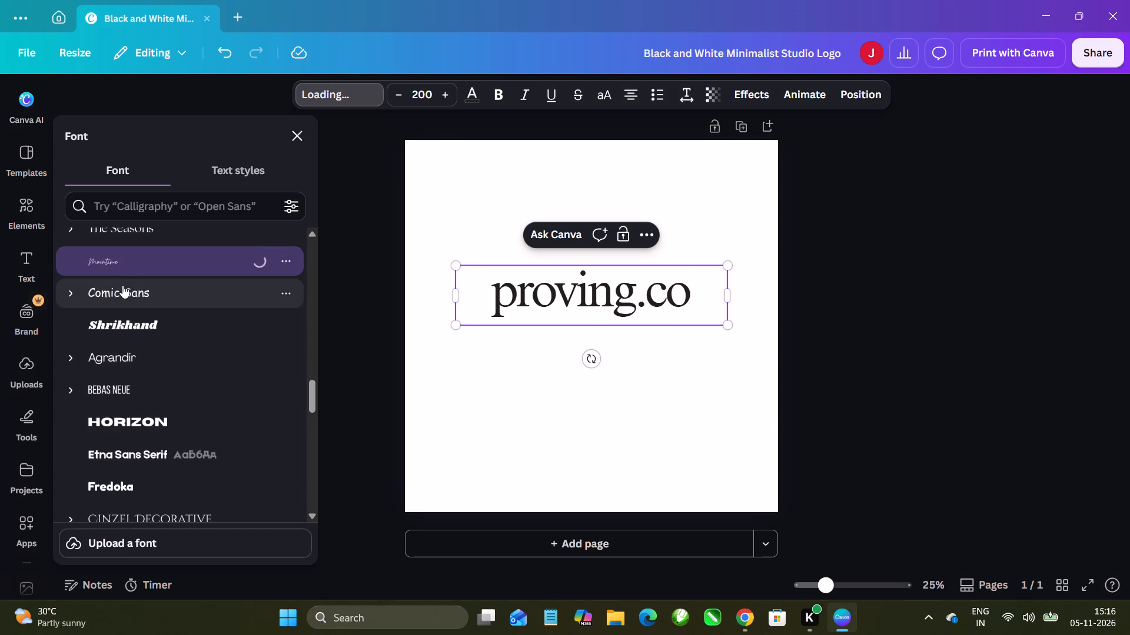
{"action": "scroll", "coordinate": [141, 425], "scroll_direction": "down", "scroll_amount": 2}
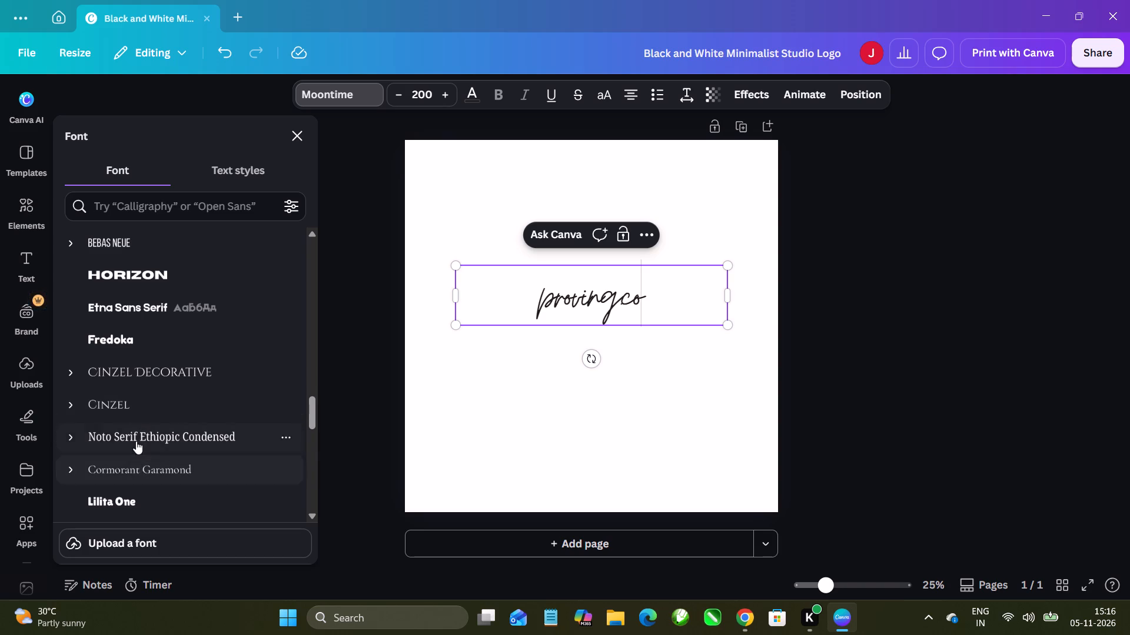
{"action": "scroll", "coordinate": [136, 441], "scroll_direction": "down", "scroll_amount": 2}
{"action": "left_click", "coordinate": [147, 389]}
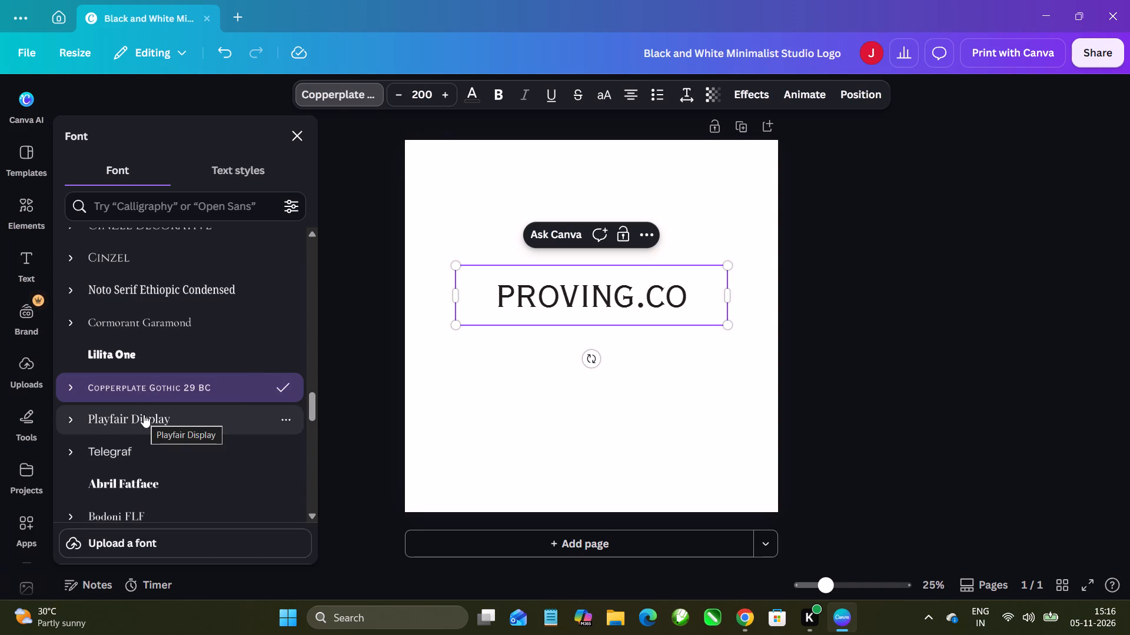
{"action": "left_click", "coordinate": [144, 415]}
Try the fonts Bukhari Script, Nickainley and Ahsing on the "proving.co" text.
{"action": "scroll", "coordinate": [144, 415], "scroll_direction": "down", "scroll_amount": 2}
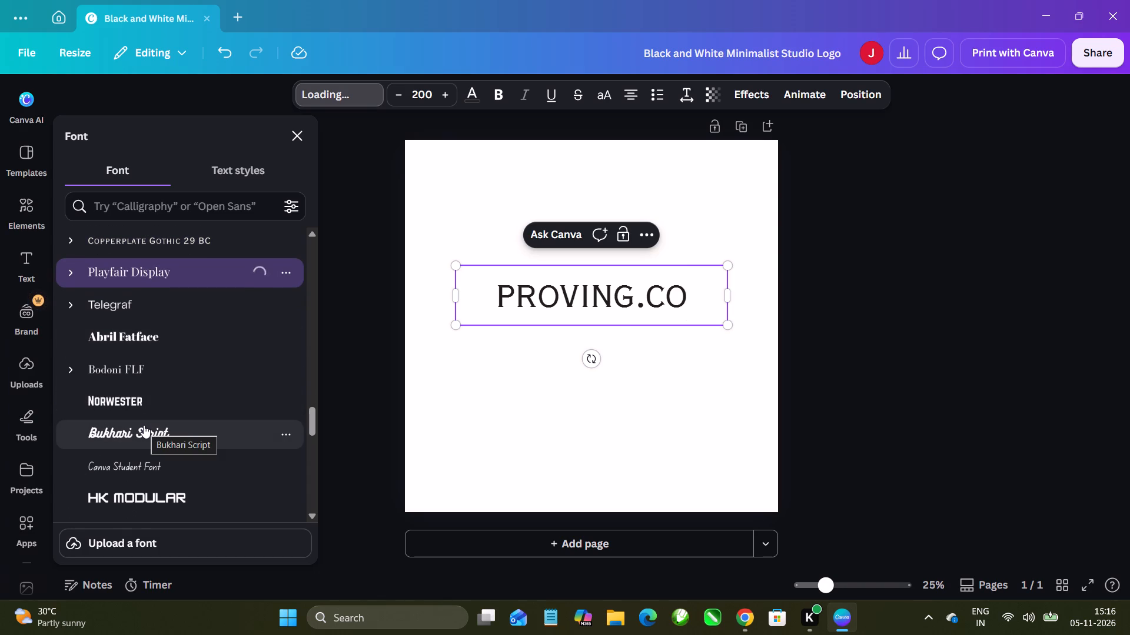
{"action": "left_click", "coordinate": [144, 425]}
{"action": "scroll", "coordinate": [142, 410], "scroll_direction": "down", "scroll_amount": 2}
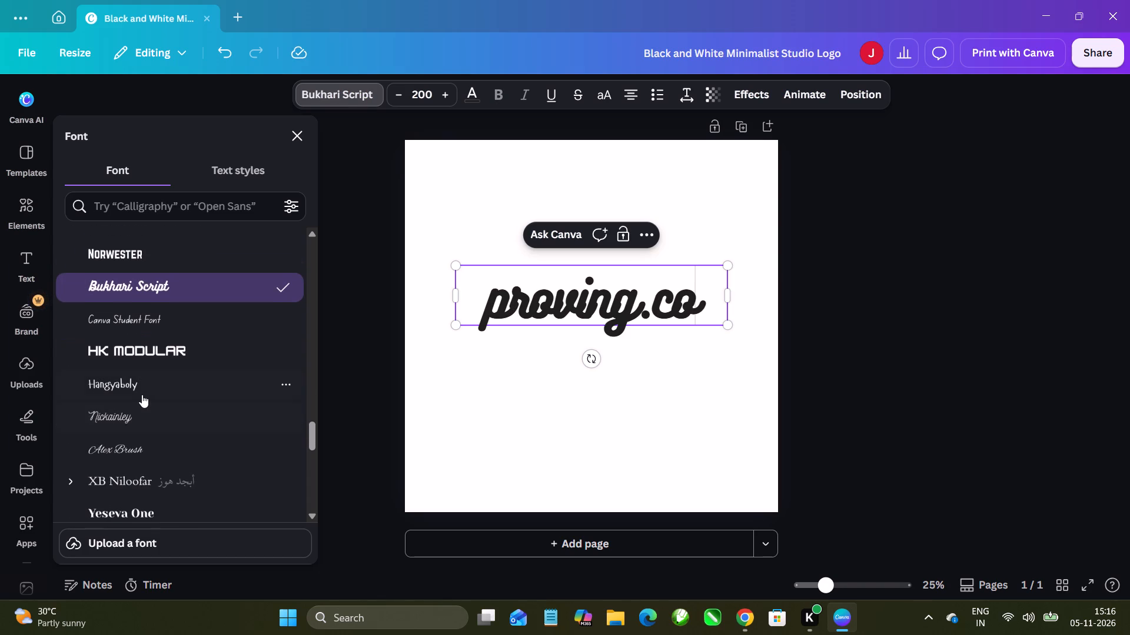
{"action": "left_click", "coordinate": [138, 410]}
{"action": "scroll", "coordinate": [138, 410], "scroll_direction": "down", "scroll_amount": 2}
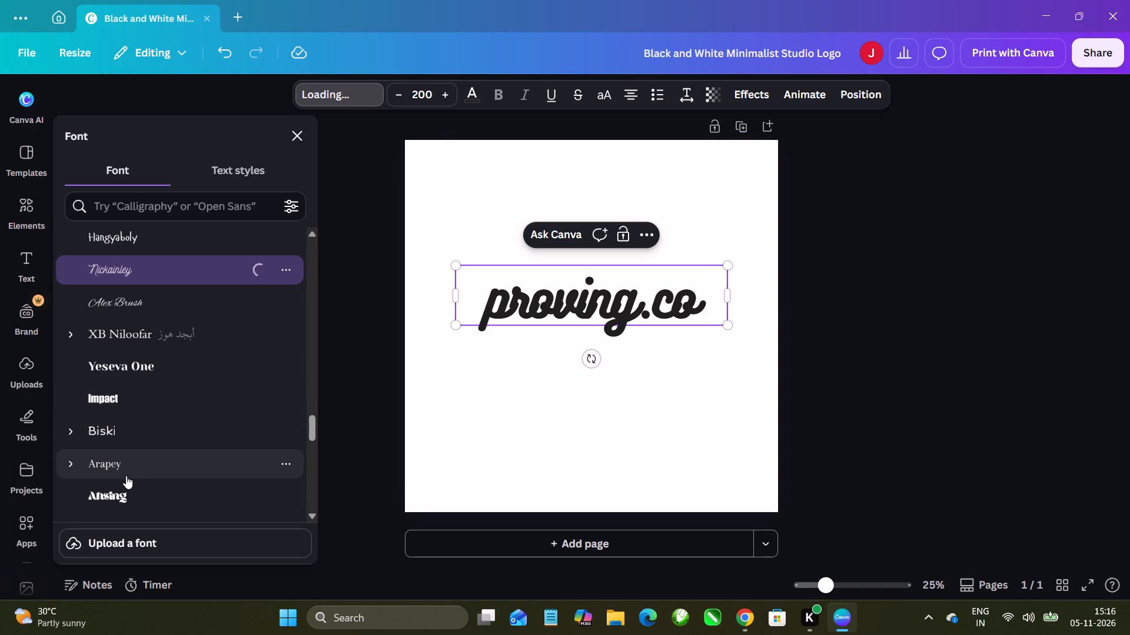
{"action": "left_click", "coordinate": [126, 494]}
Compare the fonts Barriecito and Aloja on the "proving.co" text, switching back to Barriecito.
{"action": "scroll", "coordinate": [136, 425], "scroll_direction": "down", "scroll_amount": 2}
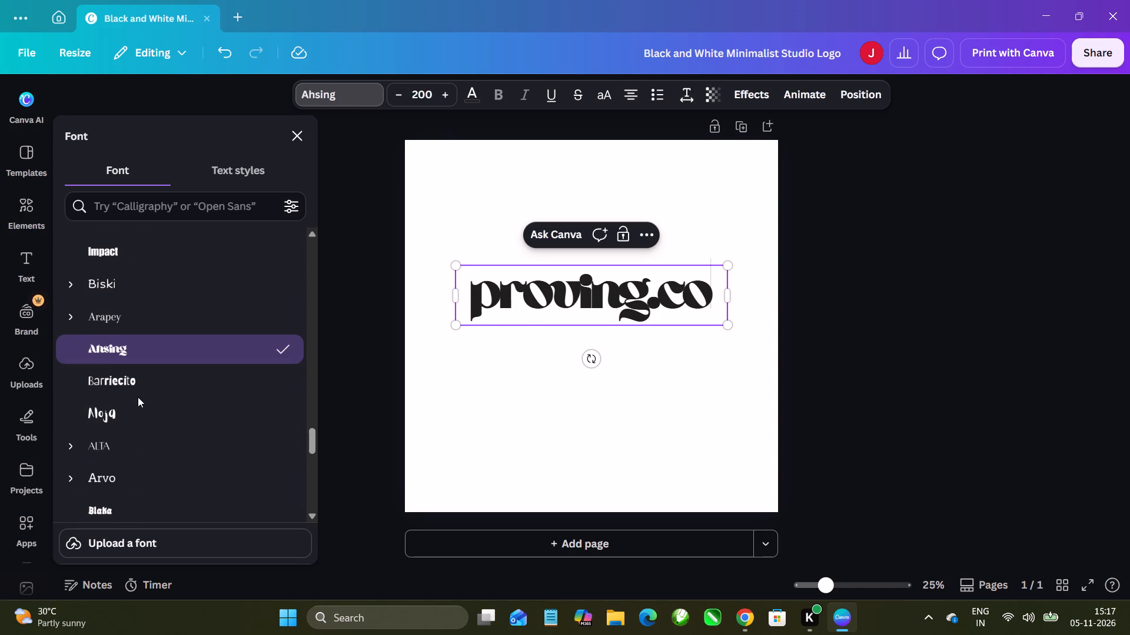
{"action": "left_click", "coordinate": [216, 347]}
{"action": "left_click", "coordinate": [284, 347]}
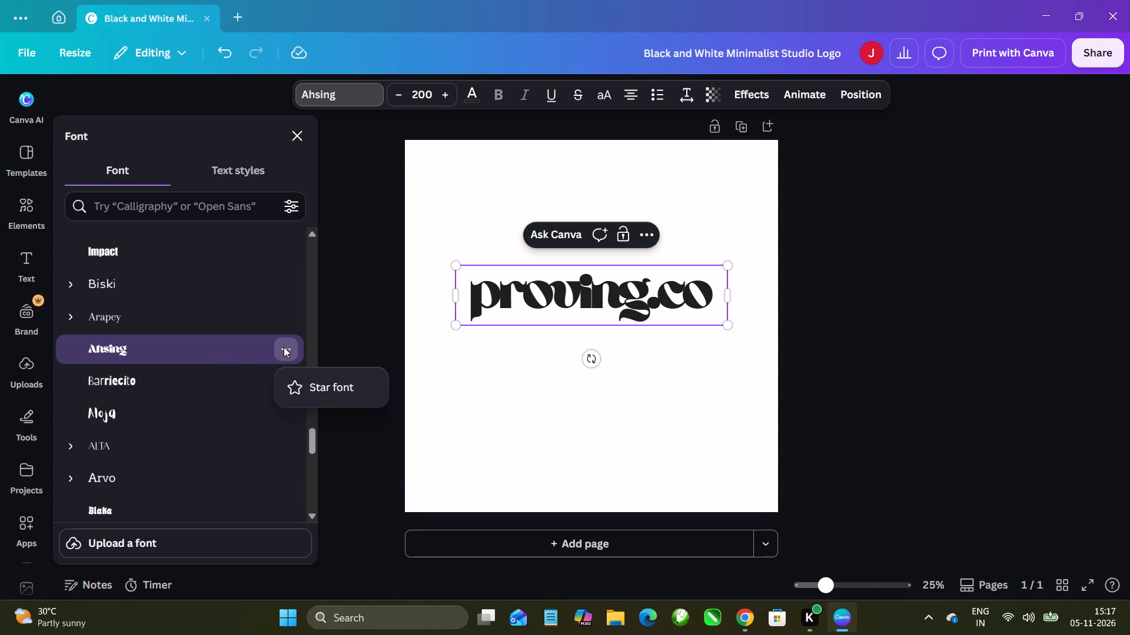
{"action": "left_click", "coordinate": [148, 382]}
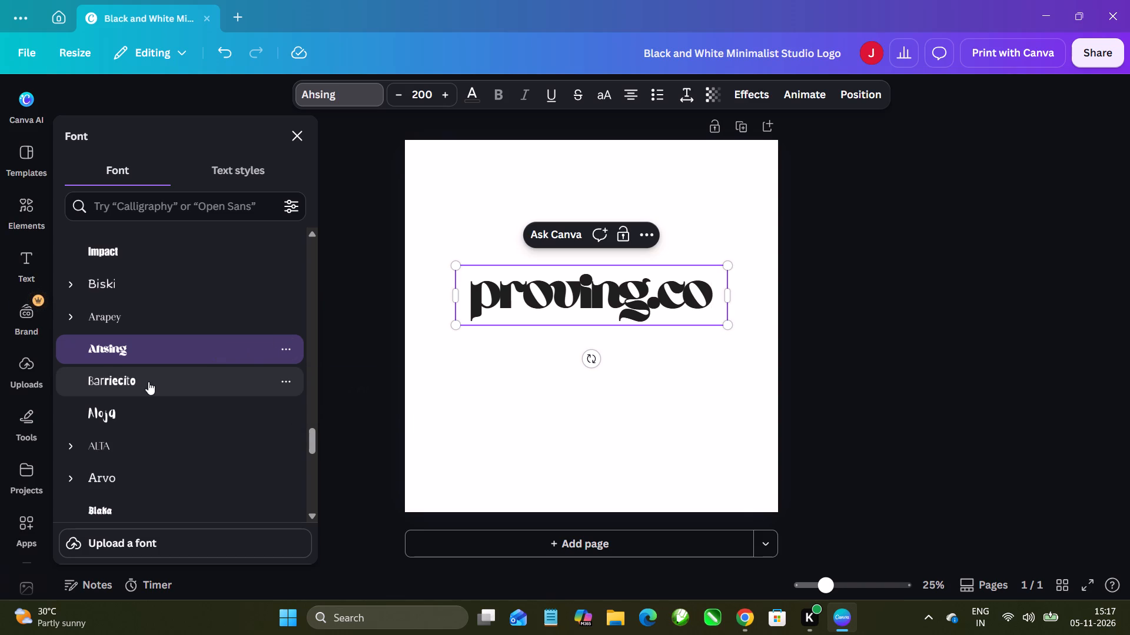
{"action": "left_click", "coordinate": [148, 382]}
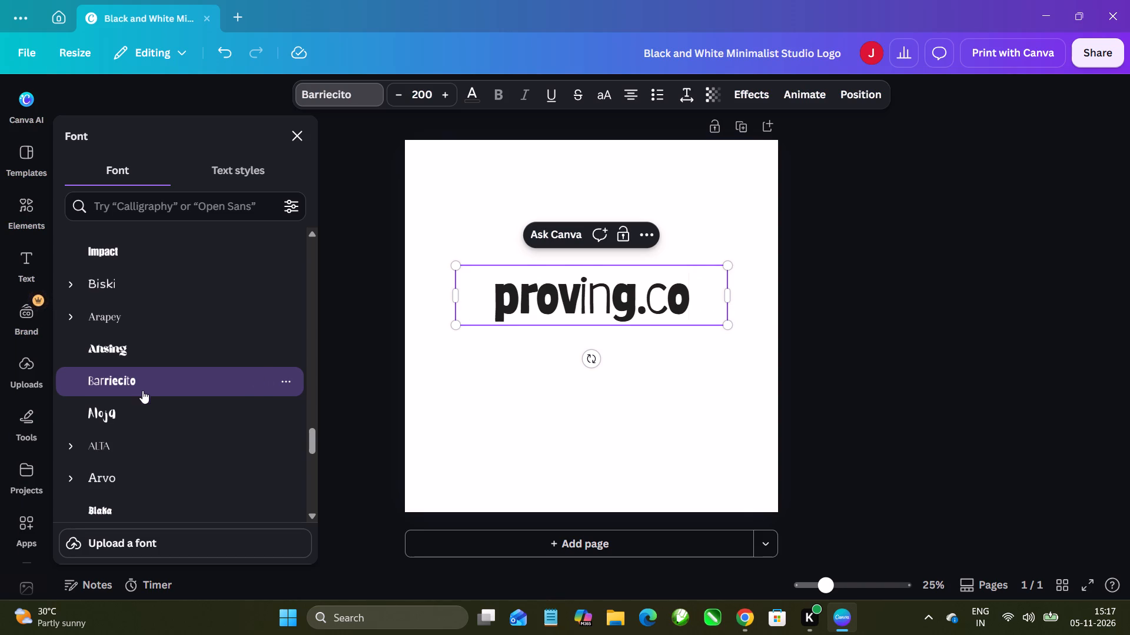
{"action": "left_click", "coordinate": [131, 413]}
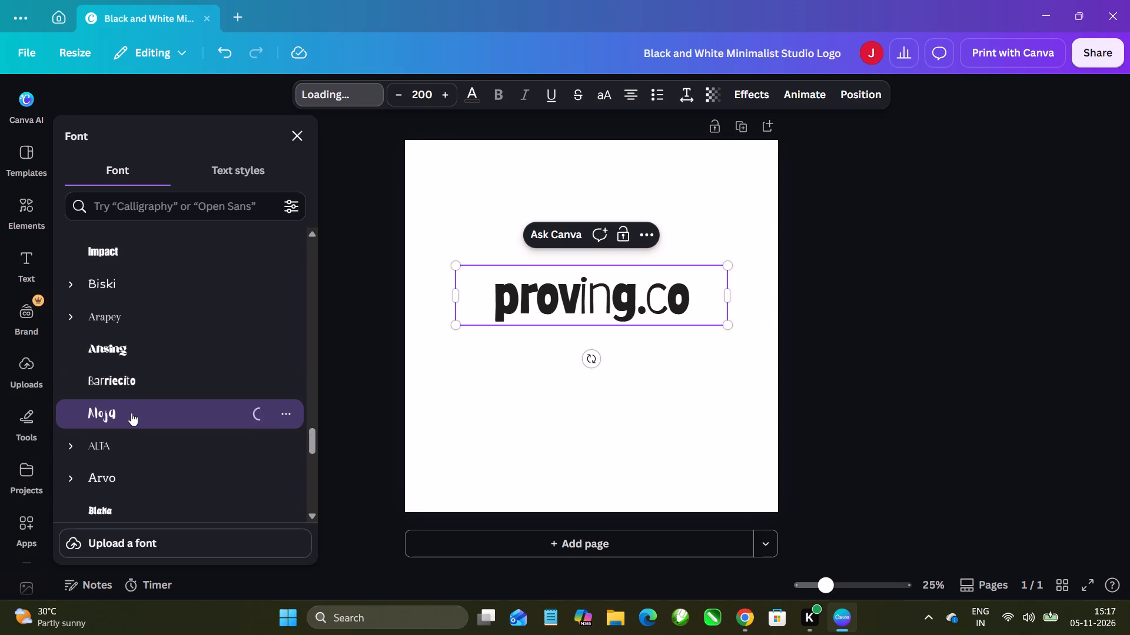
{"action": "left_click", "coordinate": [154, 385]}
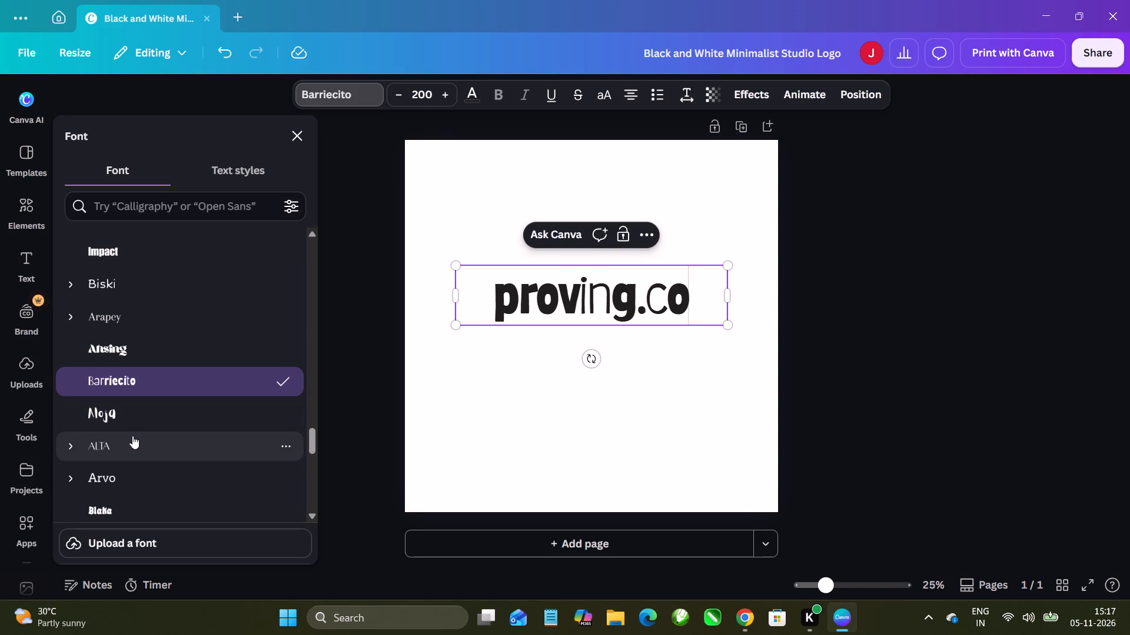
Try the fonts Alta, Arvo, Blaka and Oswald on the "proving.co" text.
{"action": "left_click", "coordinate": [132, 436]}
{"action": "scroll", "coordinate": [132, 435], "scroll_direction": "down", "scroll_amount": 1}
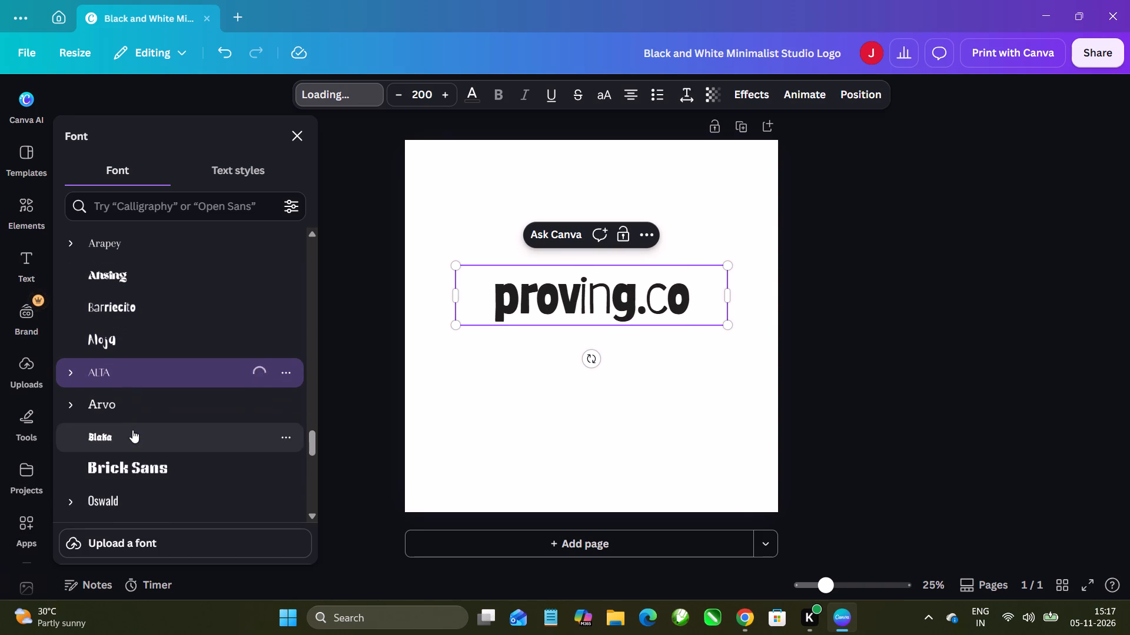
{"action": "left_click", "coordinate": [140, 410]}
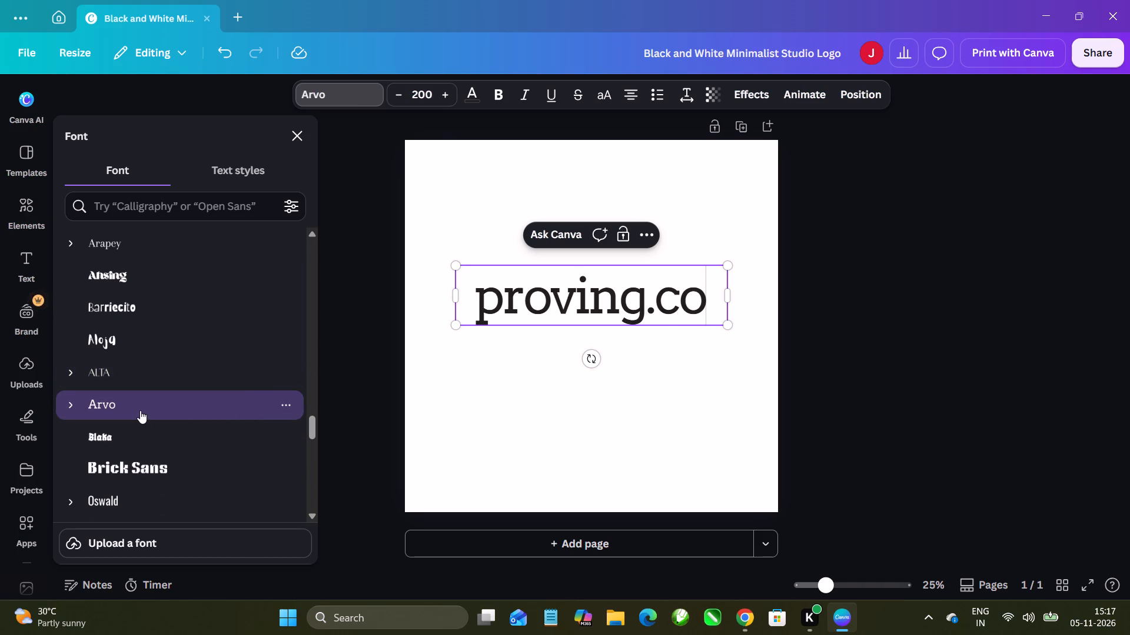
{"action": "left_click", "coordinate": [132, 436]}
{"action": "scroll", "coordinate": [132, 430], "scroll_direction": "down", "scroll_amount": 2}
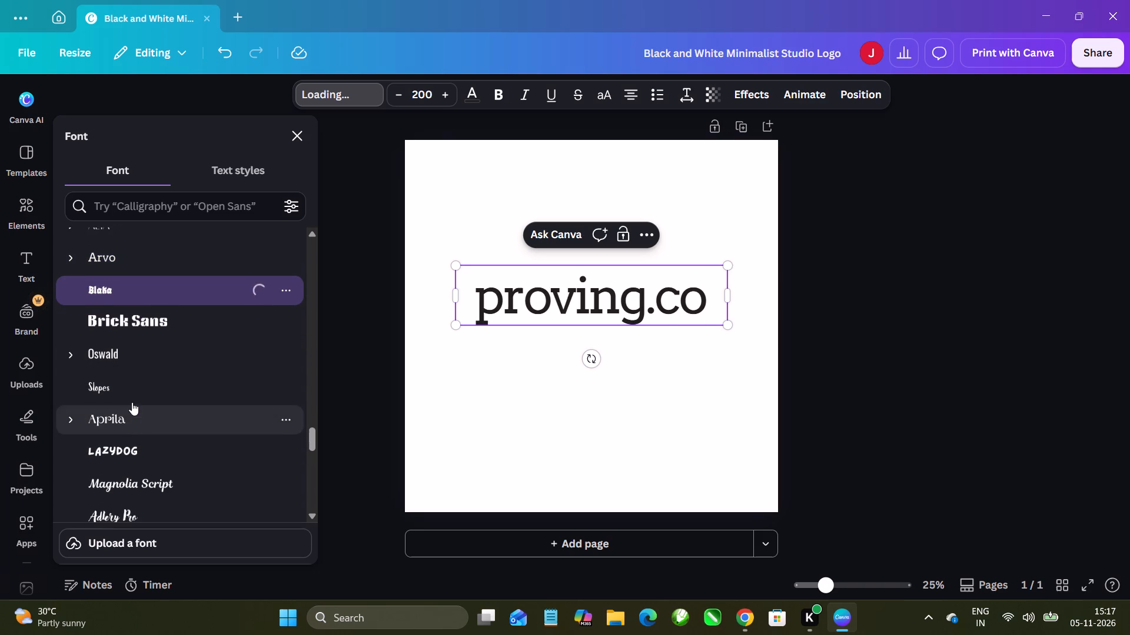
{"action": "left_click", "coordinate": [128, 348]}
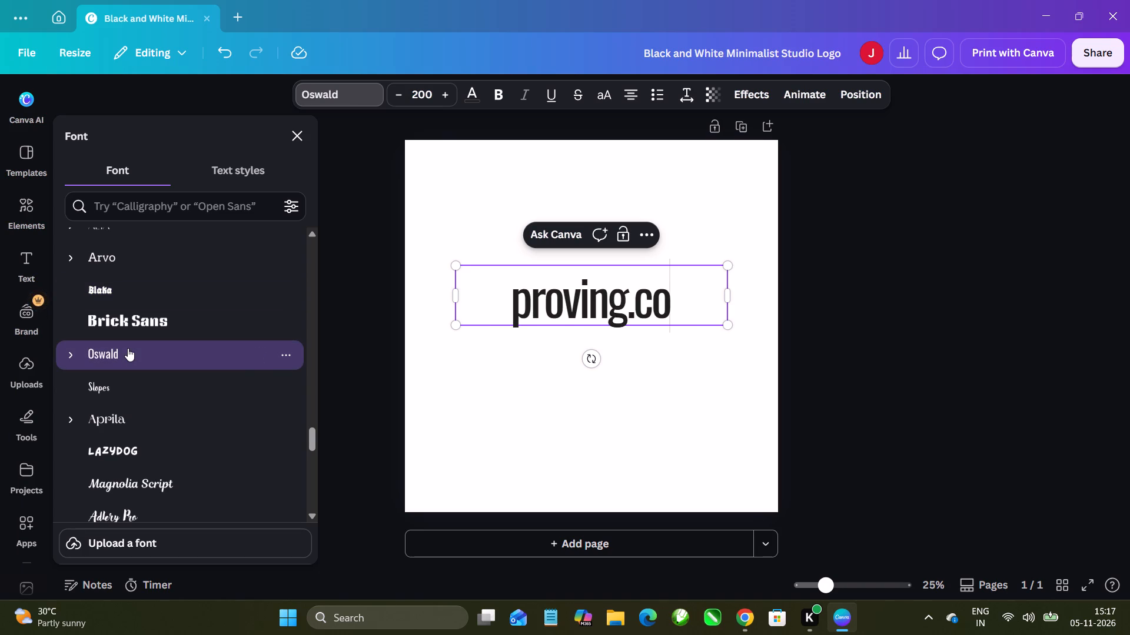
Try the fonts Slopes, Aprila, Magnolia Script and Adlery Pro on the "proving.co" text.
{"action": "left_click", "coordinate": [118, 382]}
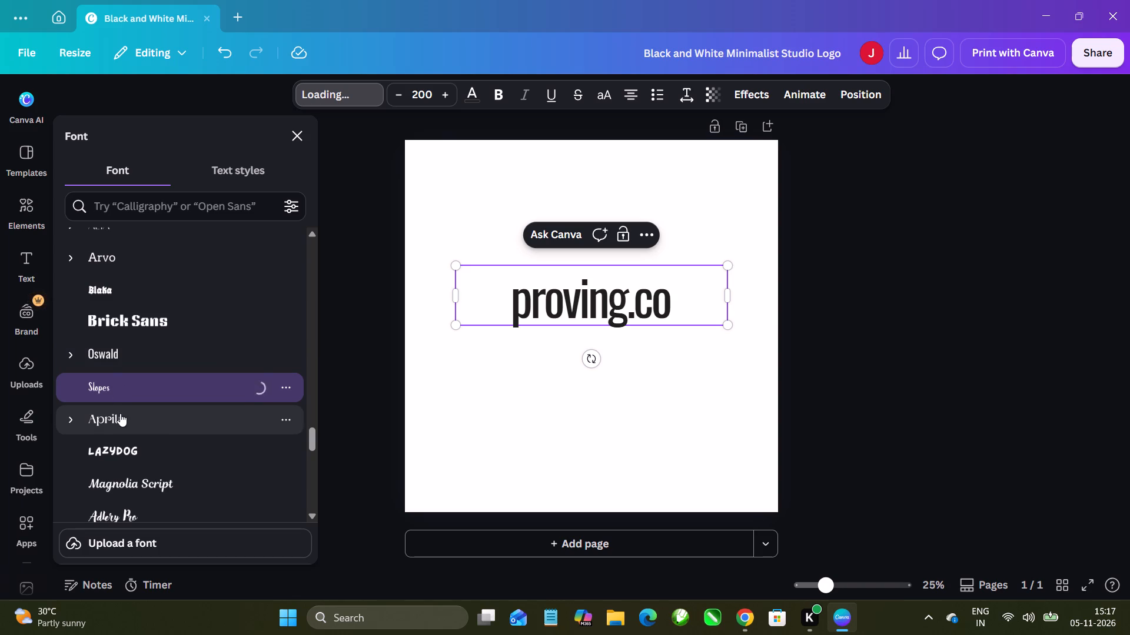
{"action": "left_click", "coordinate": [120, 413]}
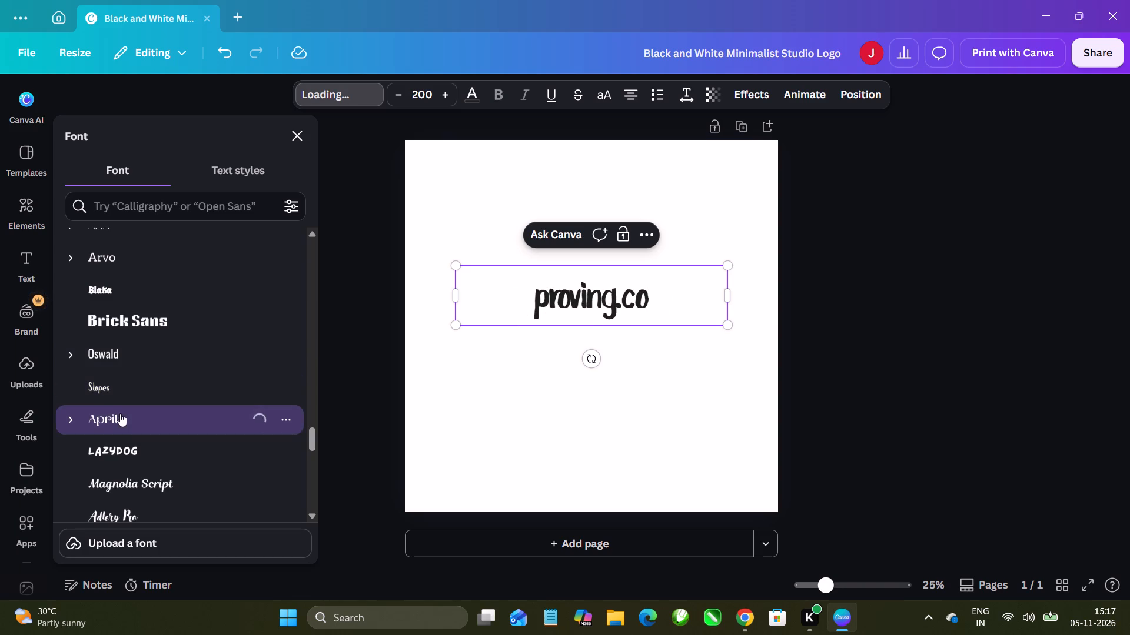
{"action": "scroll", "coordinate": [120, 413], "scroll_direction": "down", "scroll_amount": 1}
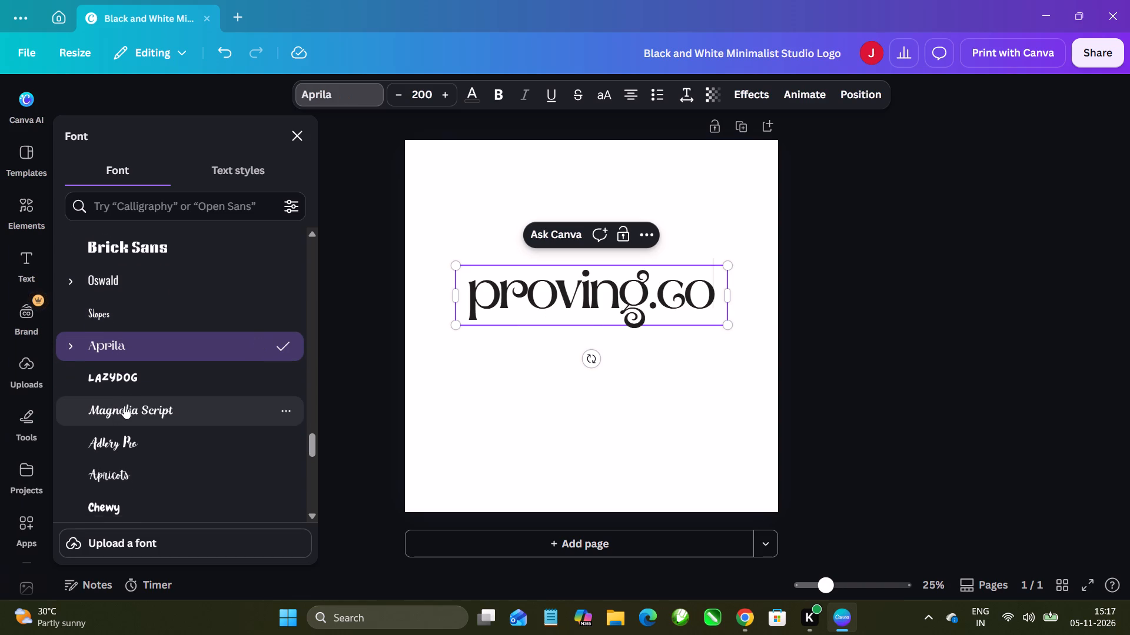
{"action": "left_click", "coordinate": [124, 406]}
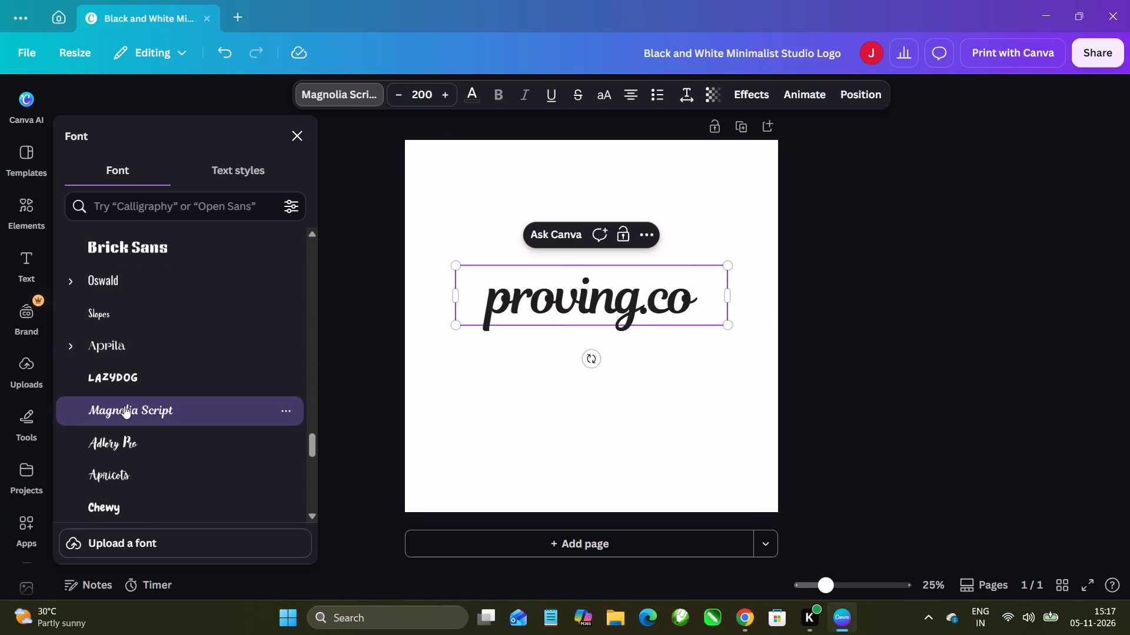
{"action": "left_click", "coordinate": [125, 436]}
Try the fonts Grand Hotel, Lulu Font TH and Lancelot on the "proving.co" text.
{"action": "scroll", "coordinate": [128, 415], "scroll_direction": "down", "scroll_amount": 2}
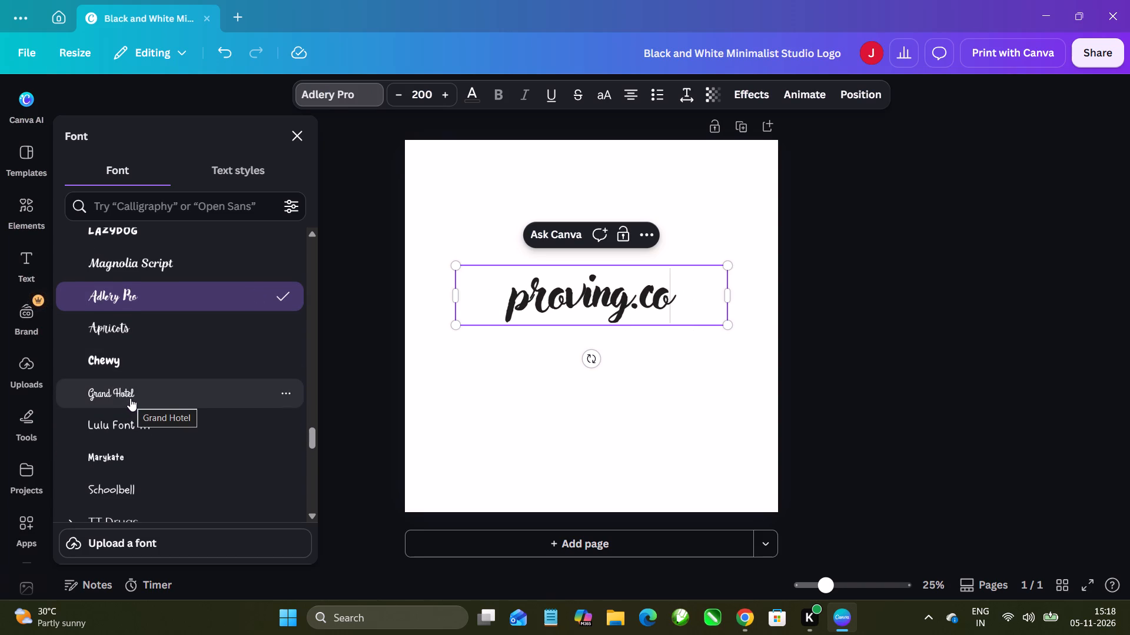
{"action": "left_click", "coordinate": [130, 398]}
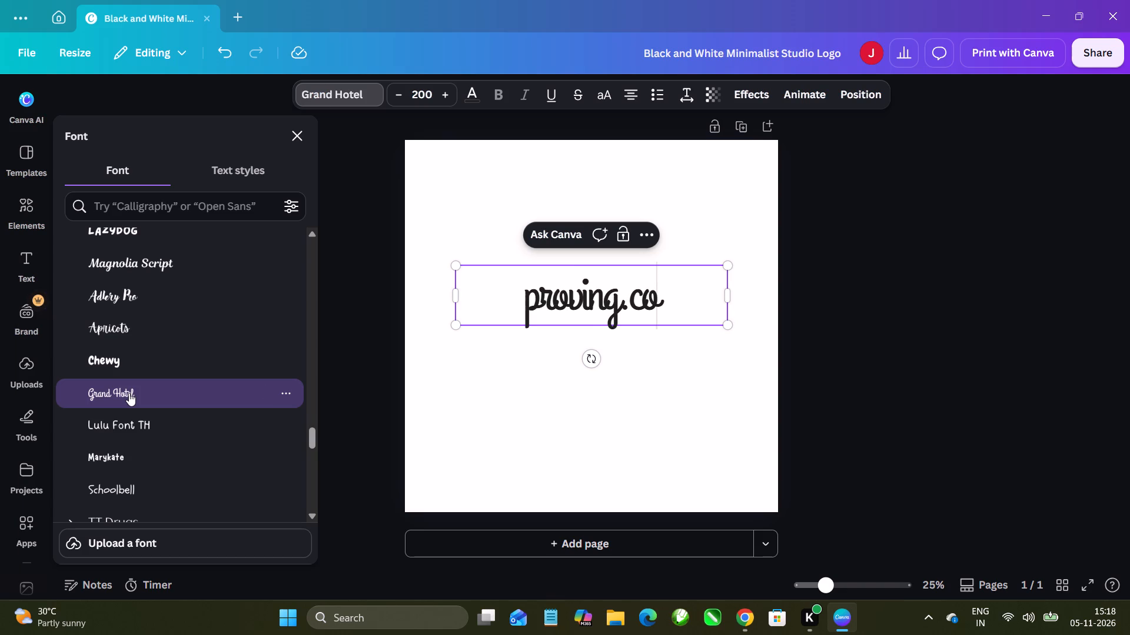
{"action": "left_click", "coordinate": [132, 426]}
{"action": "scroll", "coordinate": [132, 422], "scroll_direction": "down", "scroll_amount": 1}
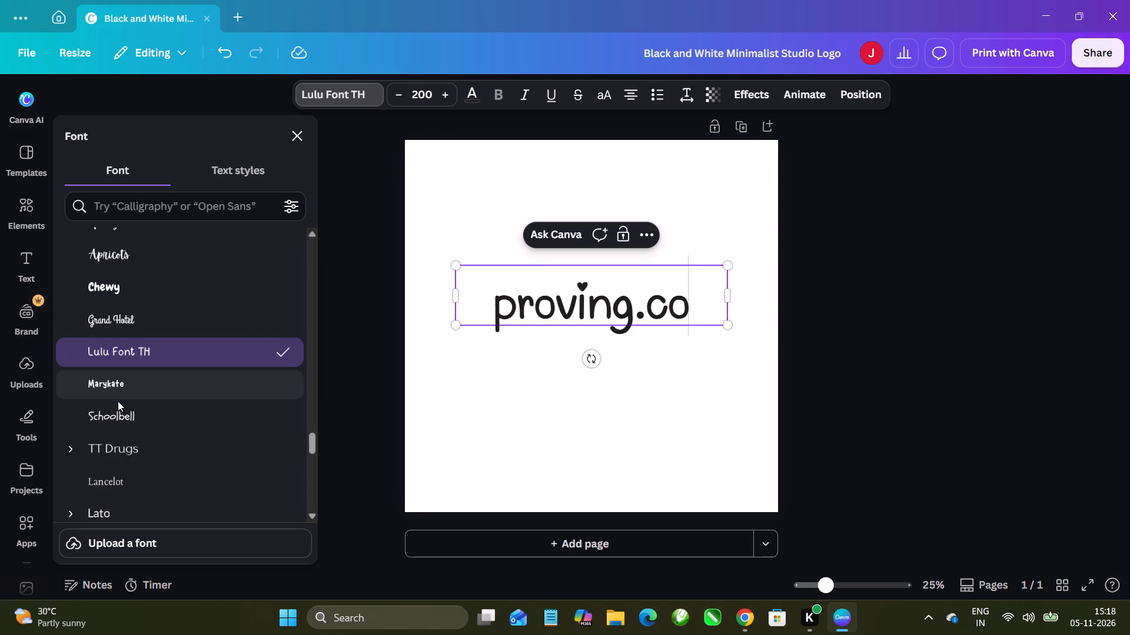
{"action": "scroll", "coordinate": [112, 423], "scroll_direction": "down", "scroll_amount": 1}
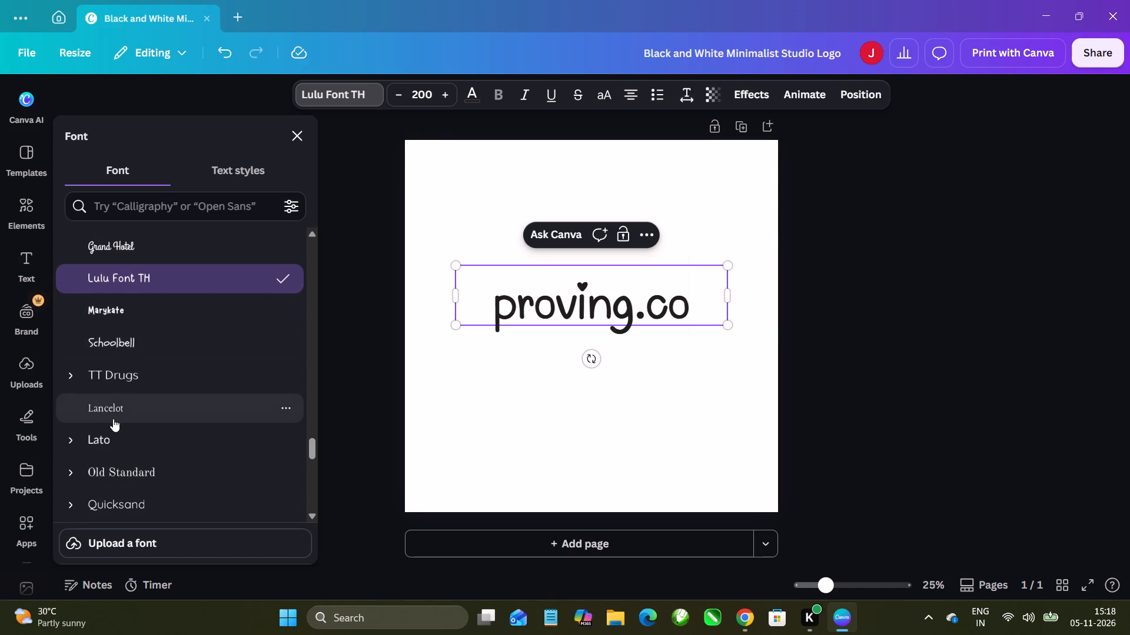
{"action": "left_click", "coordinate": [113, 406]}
Try Architype Aubette on the "proving.co" text, switching it to Architype Bayer-Type.
{"action": "scroll", "coordinate": [113, 406], "scroll_direction": "down", "scroll_amount": 1}
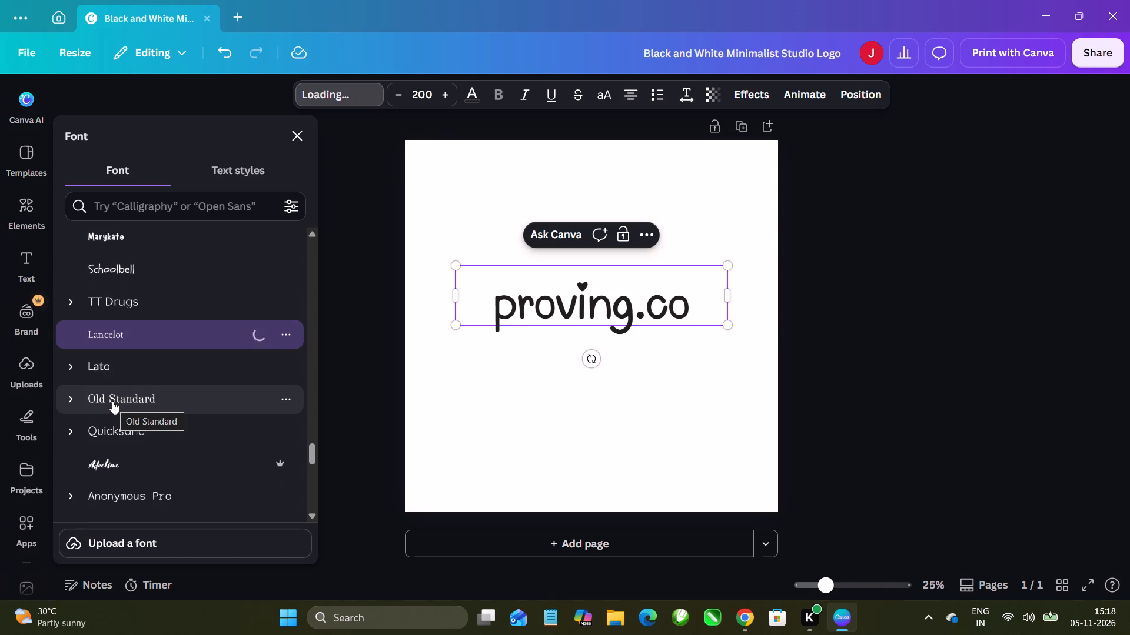
{"action": "scroll", "coordinate": [112, 397], "scroll_direction": "down", "scroll_amount": 1}
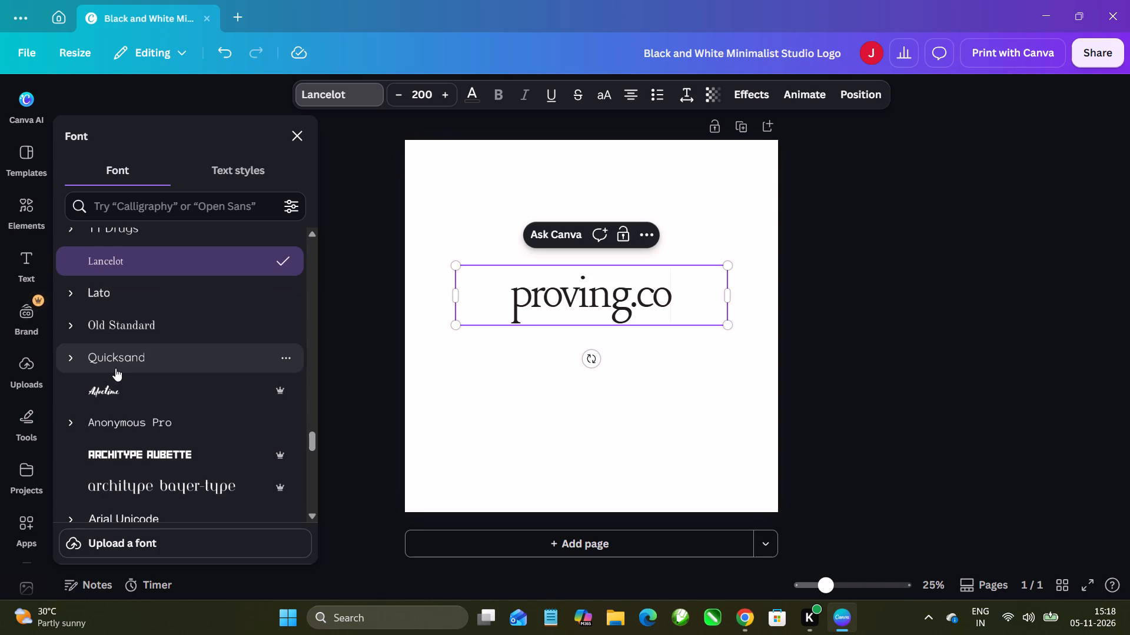
{"action": "left_click", "coordinate": [109, 446]}
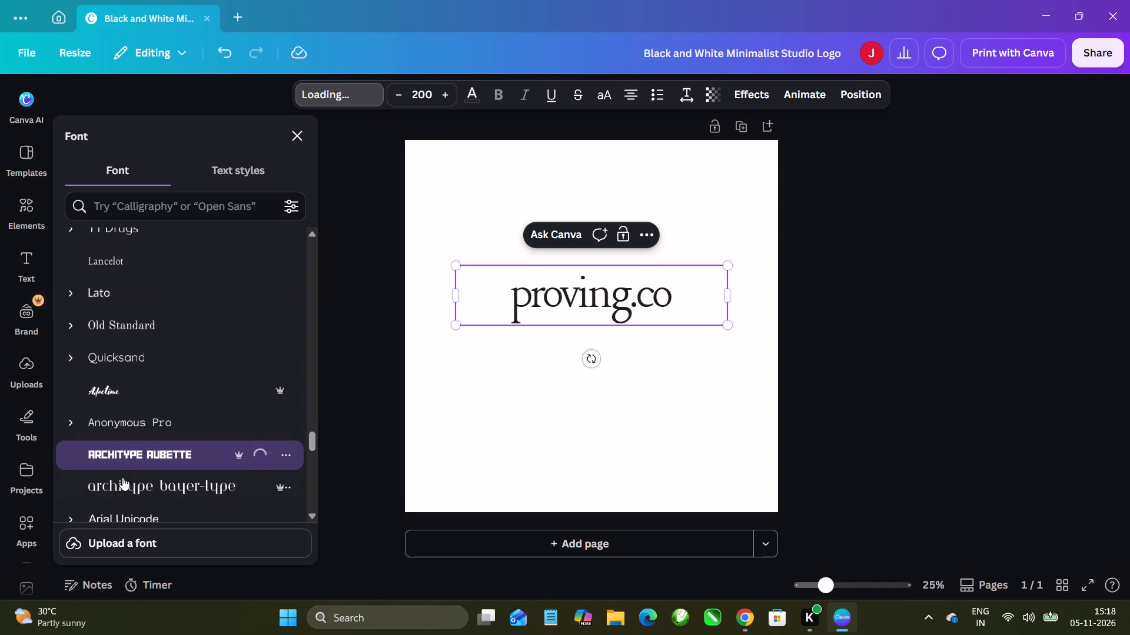
{"action": "left_click", "coordinate": [124, 484]}
{"action": "scroll", "coordinate": [121, 439], "scroll_direction": "down", "scroll_amount": 2}
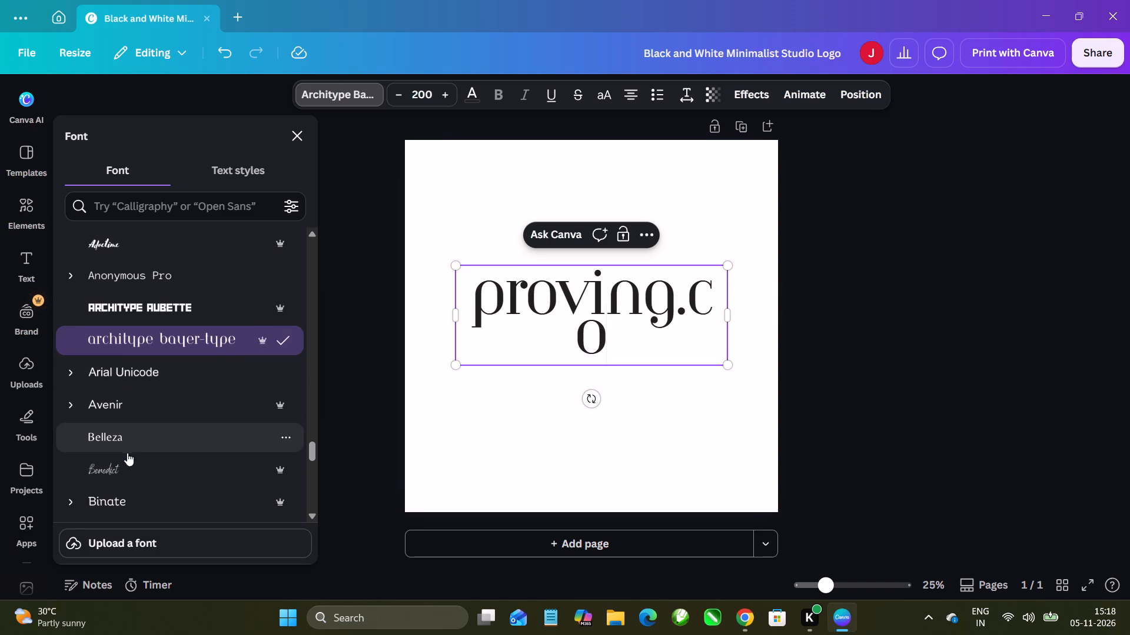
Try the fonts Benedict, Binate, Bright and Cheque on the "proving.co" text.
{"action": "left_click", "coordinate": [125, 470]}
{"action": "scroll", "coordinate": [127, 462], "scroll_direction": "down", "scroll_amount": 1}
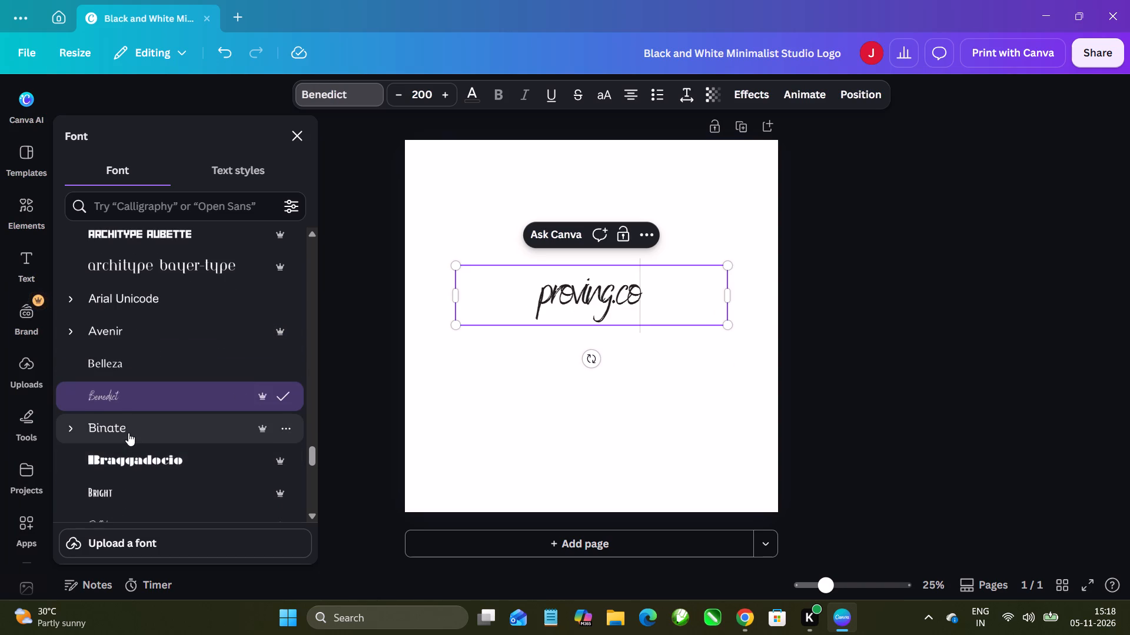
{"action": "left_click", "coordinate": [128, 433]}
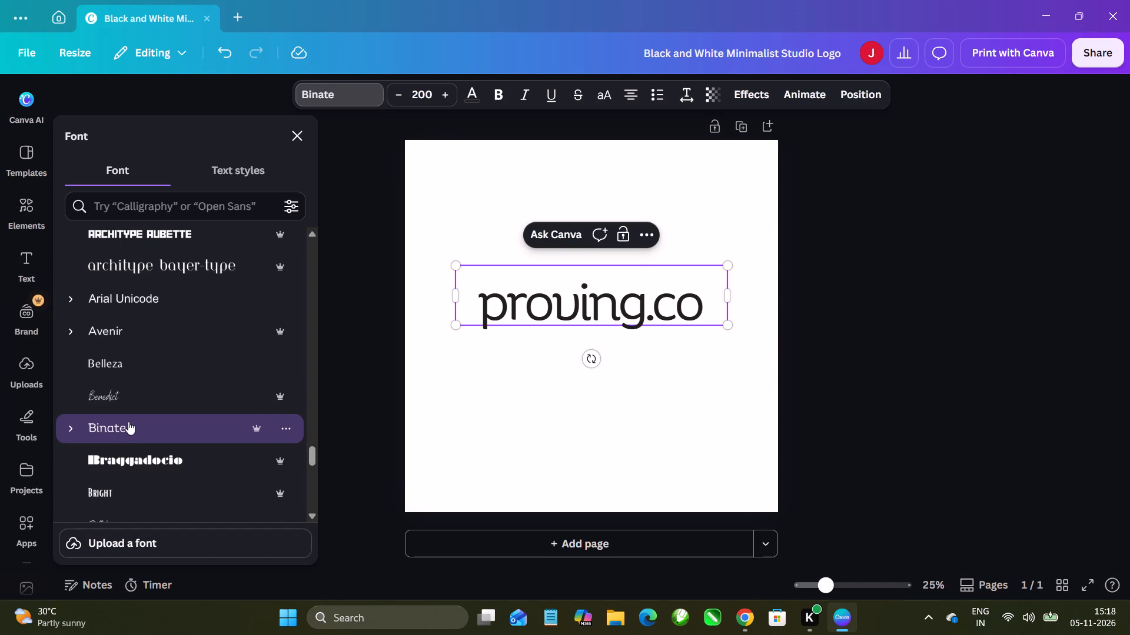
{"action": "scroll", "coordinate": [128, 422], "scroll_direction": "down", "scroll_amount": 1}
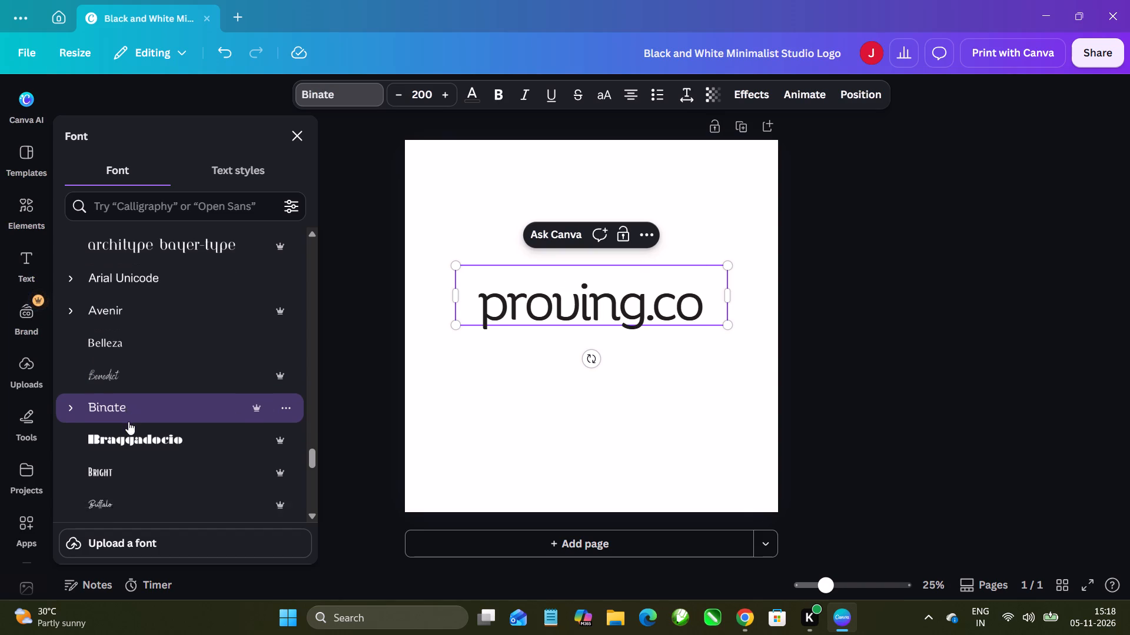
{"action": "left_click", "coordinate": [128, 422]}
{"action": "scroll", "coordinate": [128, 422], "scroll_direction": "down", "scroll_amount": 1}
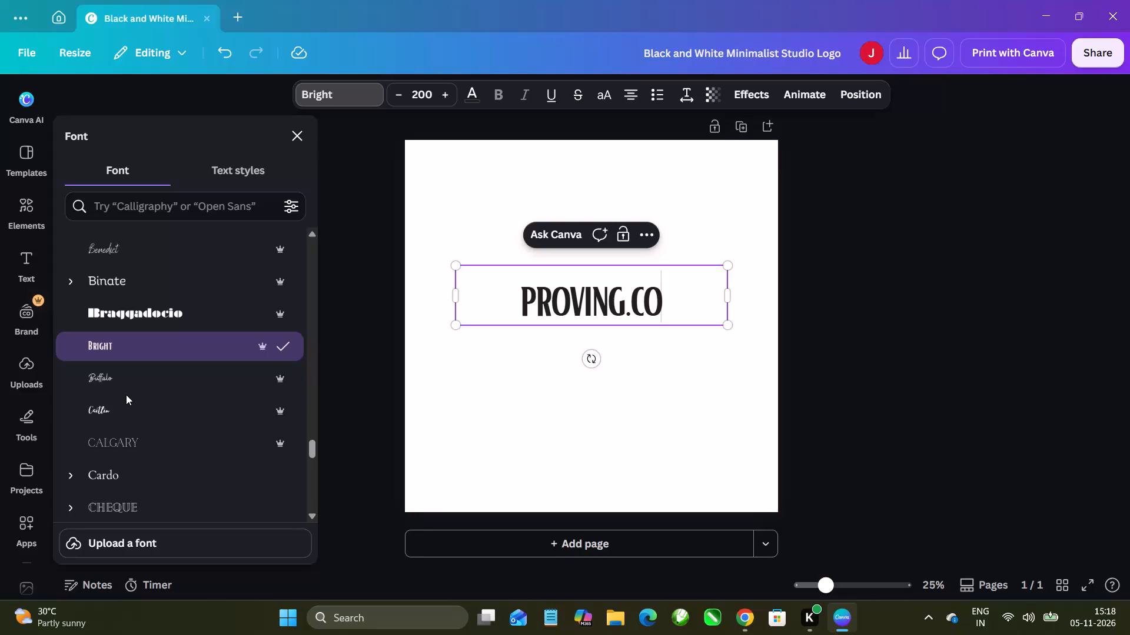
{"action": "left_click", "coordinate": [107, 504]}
Compare the fonts Sunborn and Versailles on the "proving.co" text, settling on Sunborn.
{"action": "scroll", "coordinate": [107, 457], "scroll_direction": "down", "scroll_amount": 2}
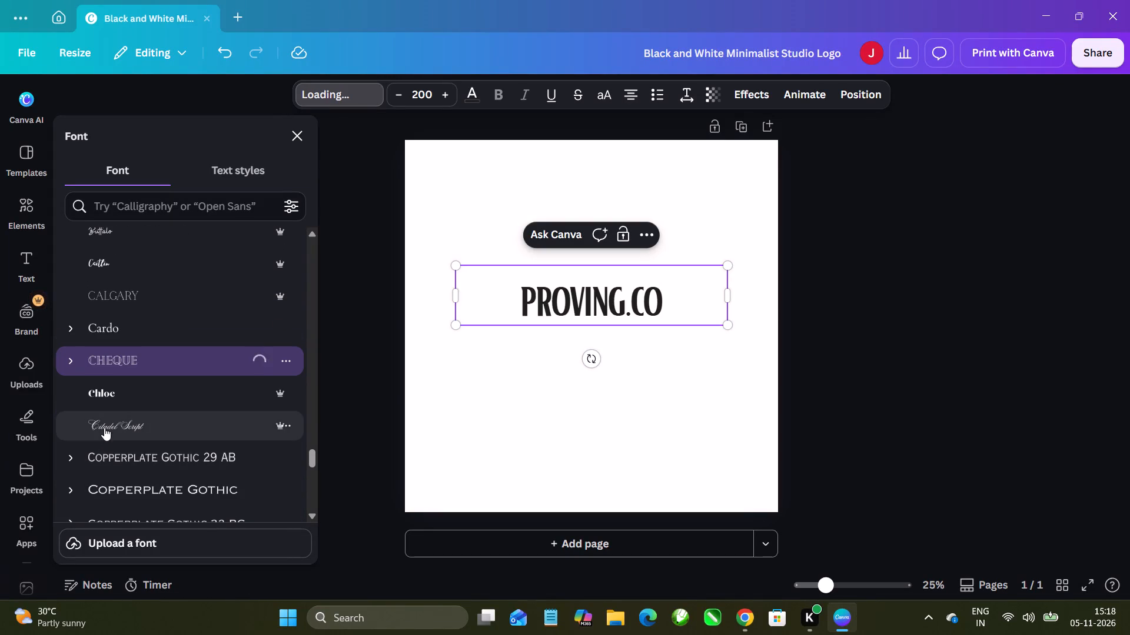
{"action": "scroll", "coordinate": [103, 426], "scroll_direction": "down", "scroll_amount": 3}
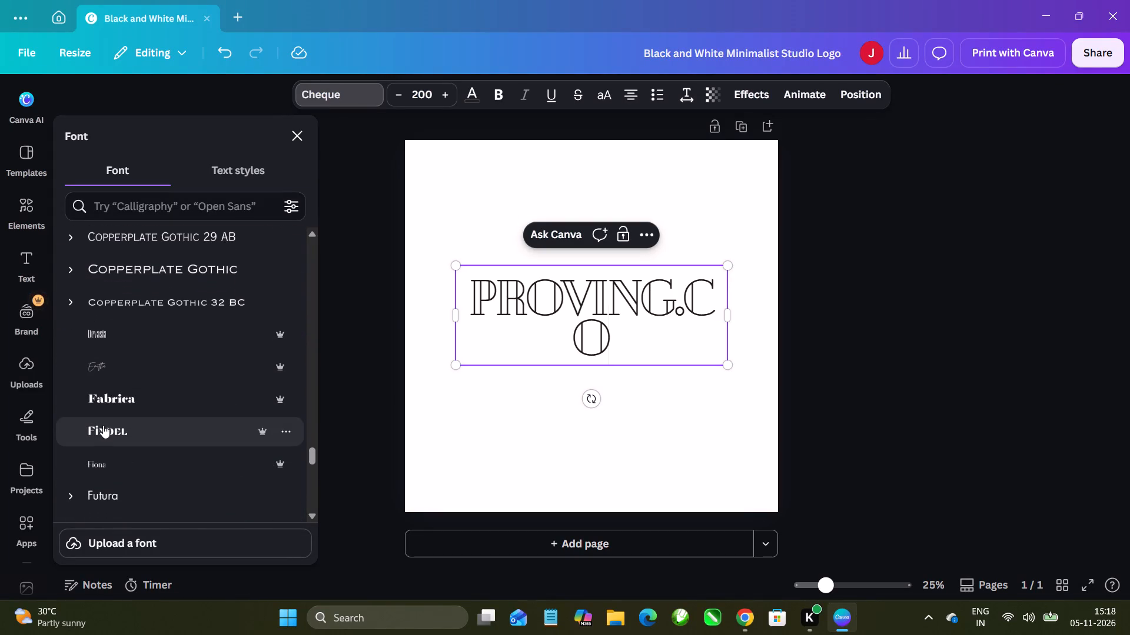
{"action": "scroll", "coordinate": [103, 336], "scroll_direction": "down", "scroll_amount": 1}
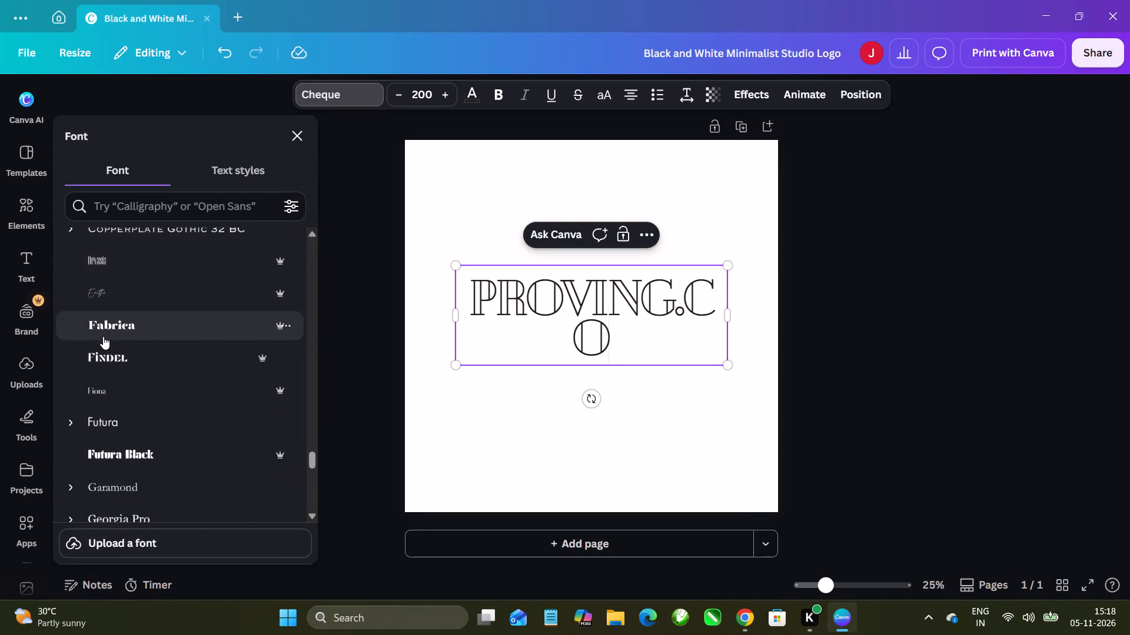
{"action": "scroll", "coordinate": [108, 415], "scroll_direction": "down", "scroll_amount": 7}
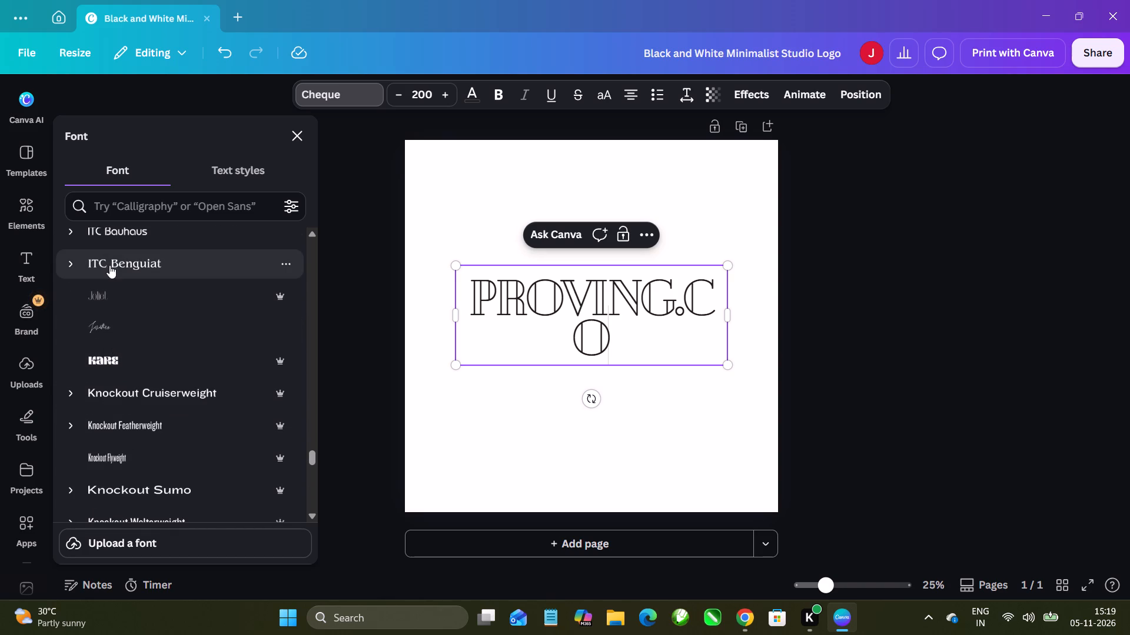
{"action": "scroll", "coordinate": [119, 414], "scroll_direction": "down", "scroll_amount": 2}
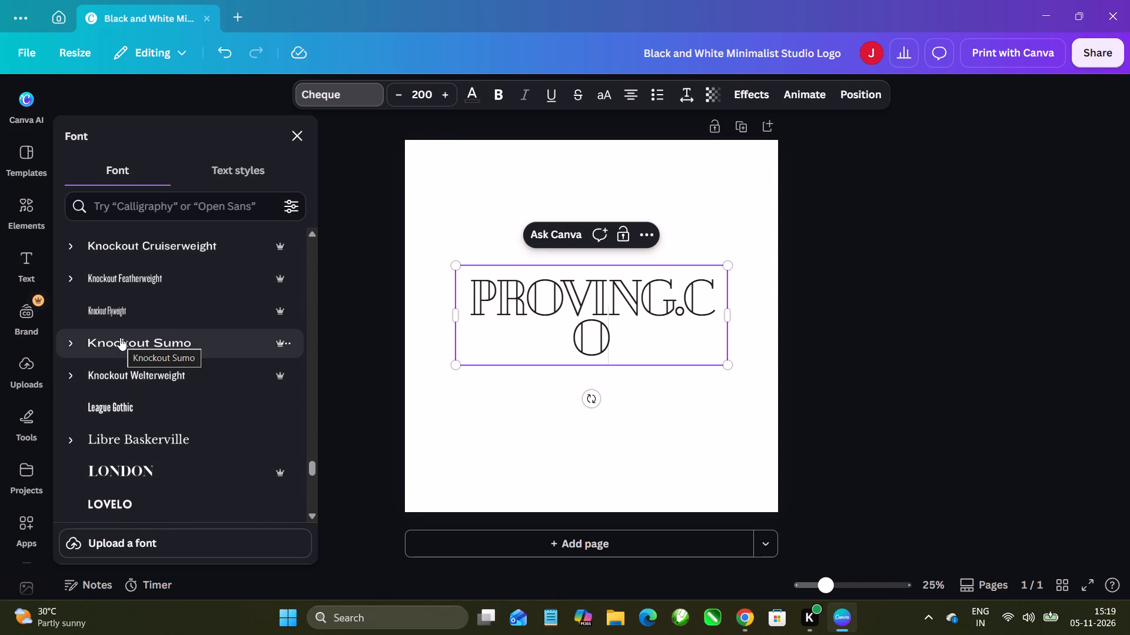
{"action": "scroll", "coordinate": [120, 337], "scroll_direction": "down", "scroll_amount": 4}
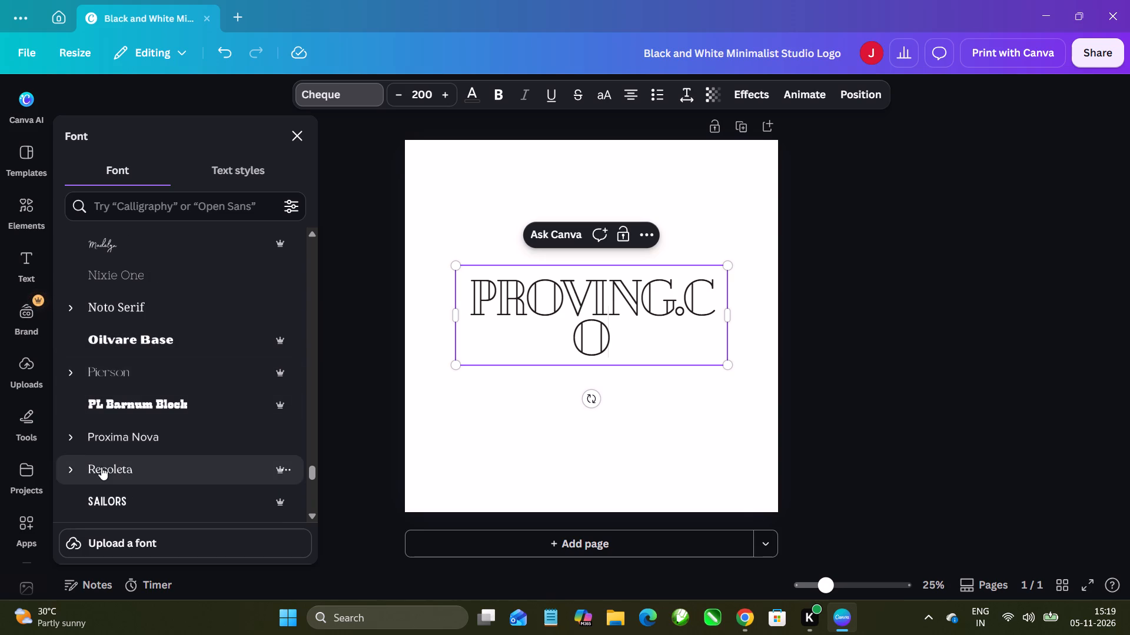
{"action": "scroll", "coordinate": [101, 451], "scroll_direction": "down", "scroll_amount": 4}
{"action": "left_click", "coordinate": [108, 372]}
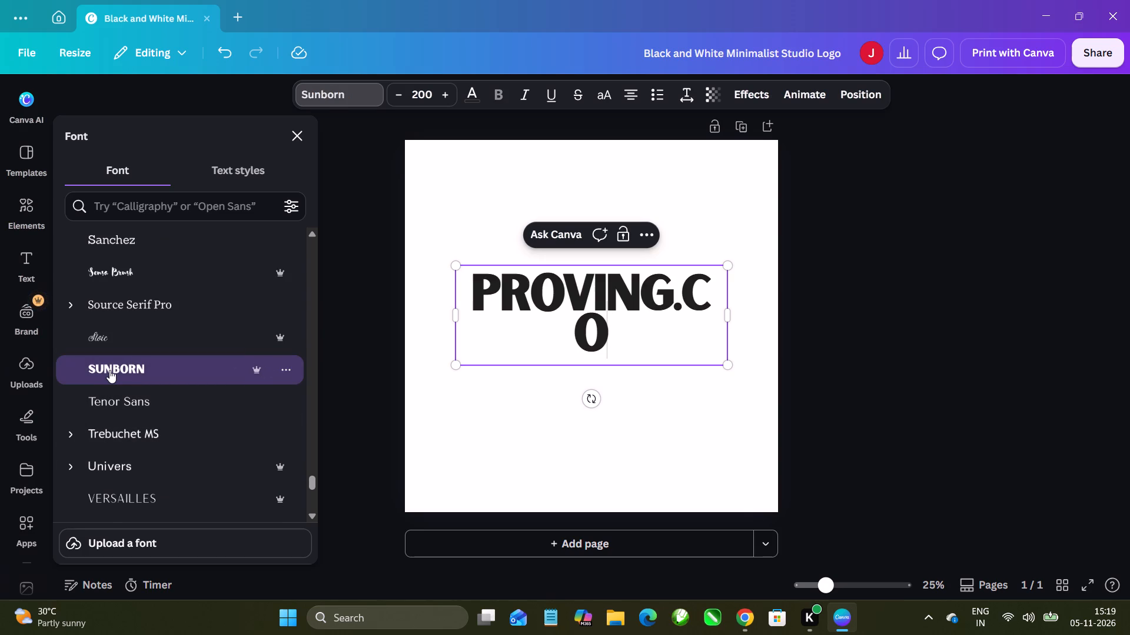
{"action": "left_click", "coordinate": [115, 494]}
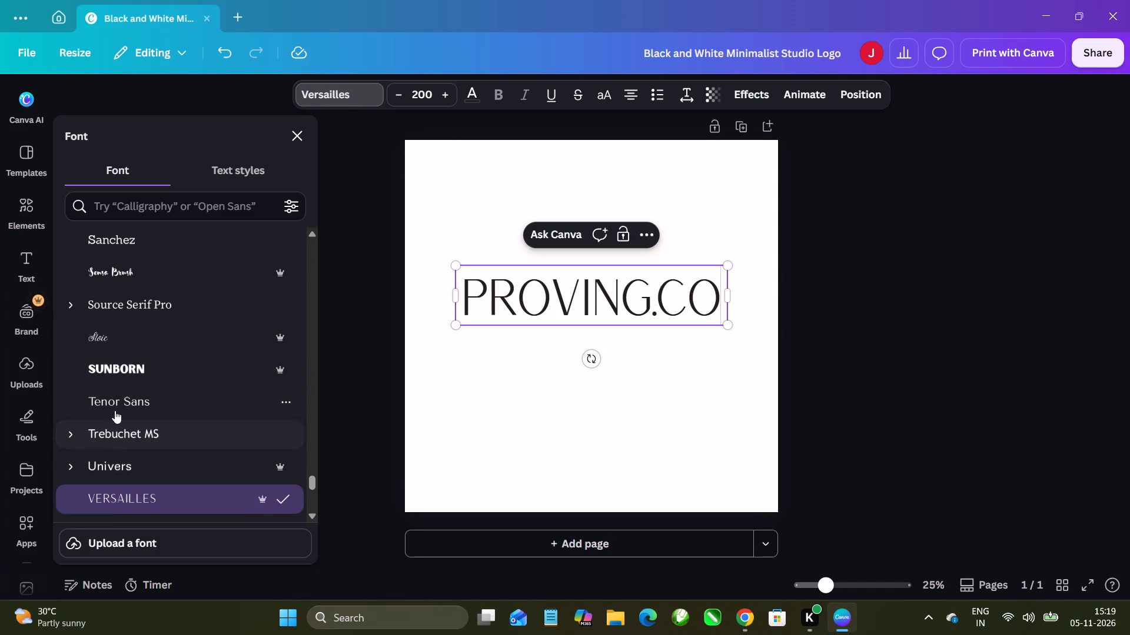
{"action": "left_click", "coordinate": [121, 377]}
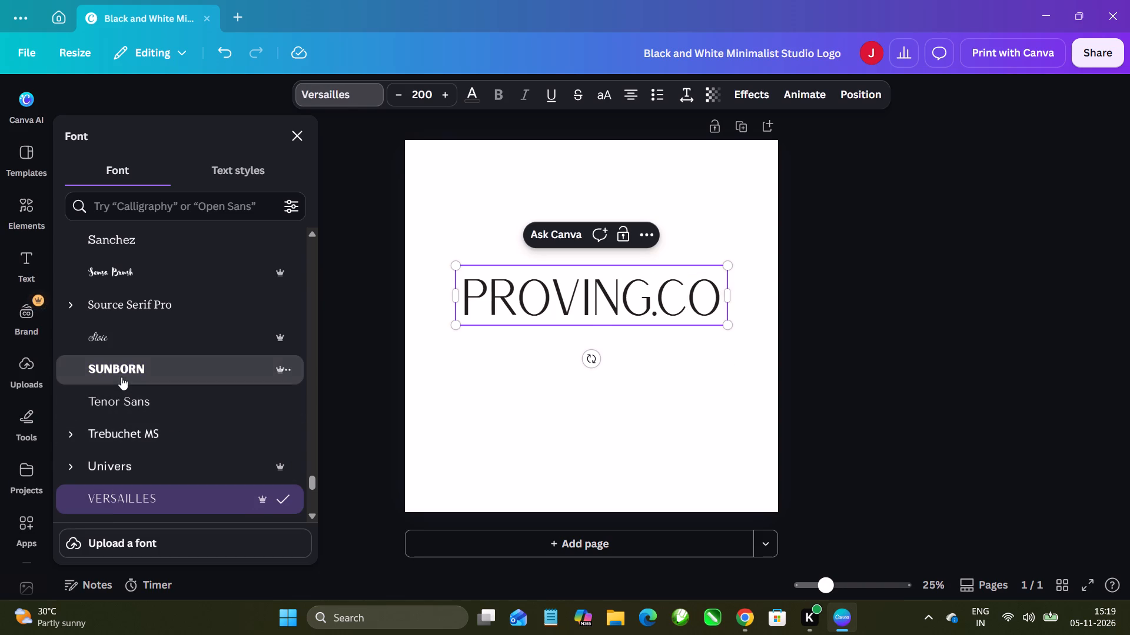
Reduce the wordmark's font size to 198.
{"action": "left_click", "coordinate": [398, 98]}
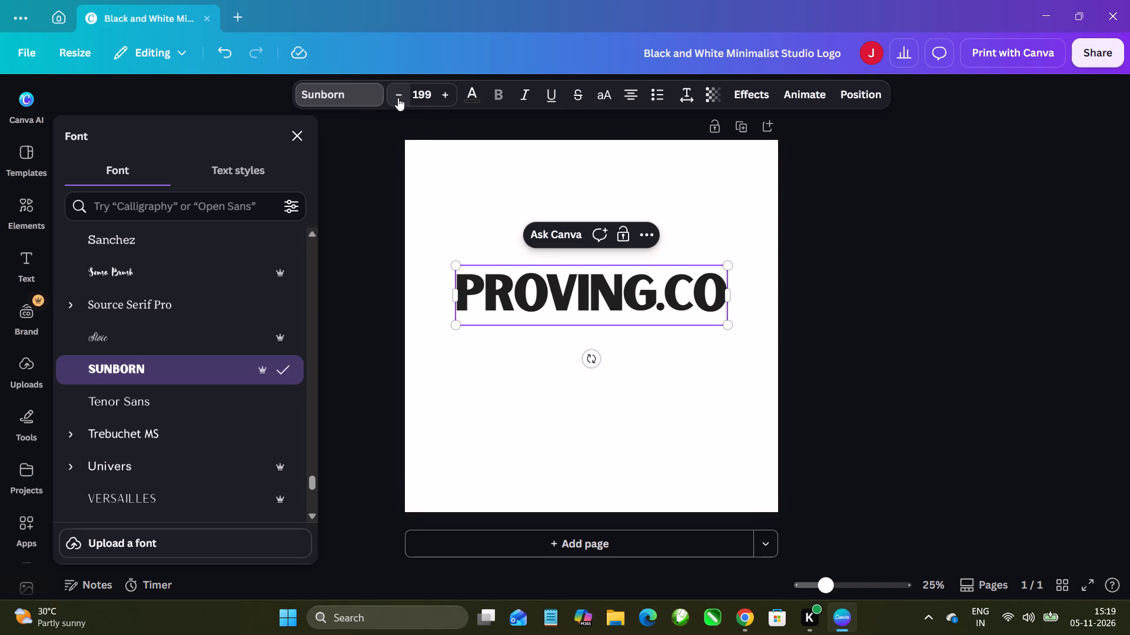
{"action": "left_click", "coordinate": [398, 98]}
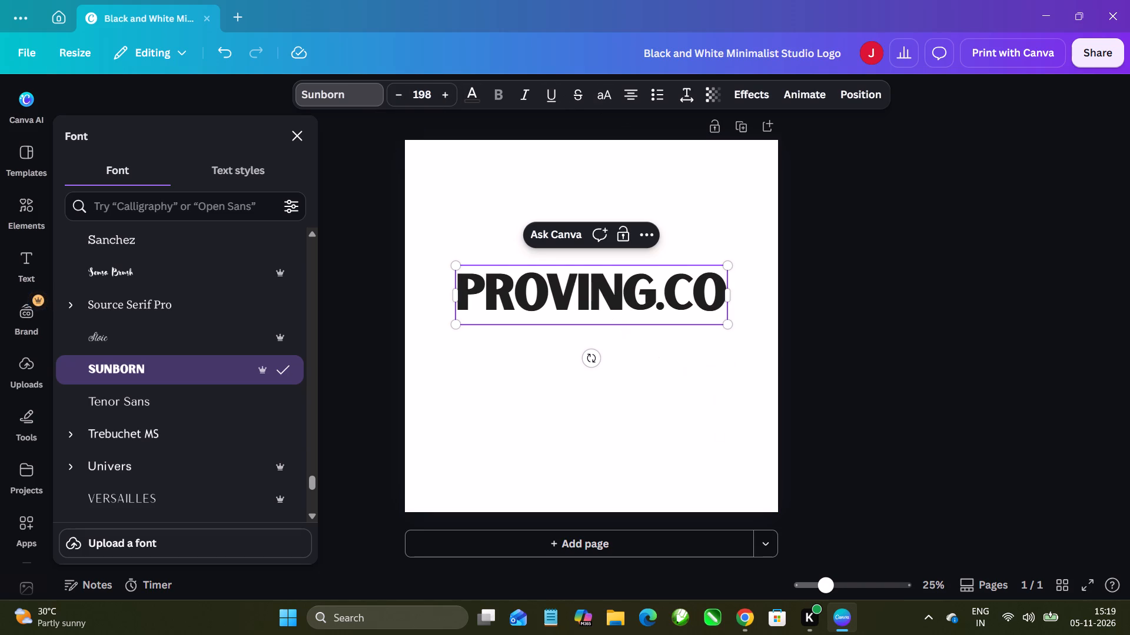
Move the wordmark down to the centre of the page, aligned with the horizontal and vertical centre guides, and deselect it.
{"action": "left_click", "coordinate": [566, 292]}
{"action": "left_click_drag", "start_coordinate": [496, 325], "coordinate": [493, 337]}
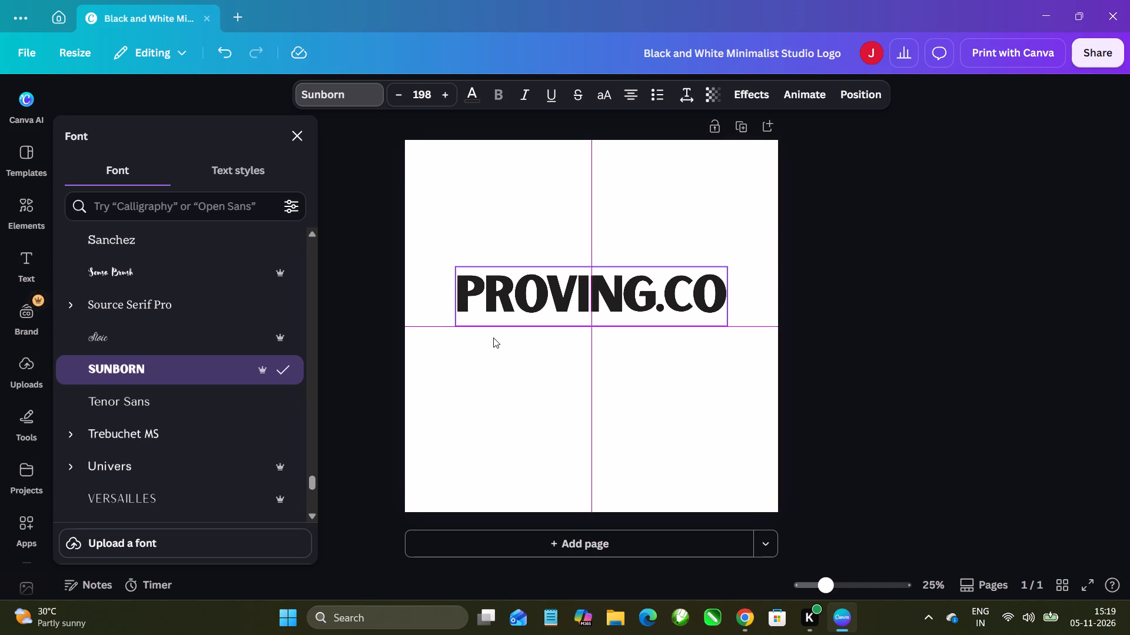
{"action": "left_click_drag", "start_coordinate": [493, 337], "coordinate": [493, 328]}
{"action": "left_click_drag", "start_coordinate": [493, 328], "coordinate": [493, 329]}
{"action": "left_click_drag", "start_coordinate": [493, 329], "coordinate": [493, 350]}
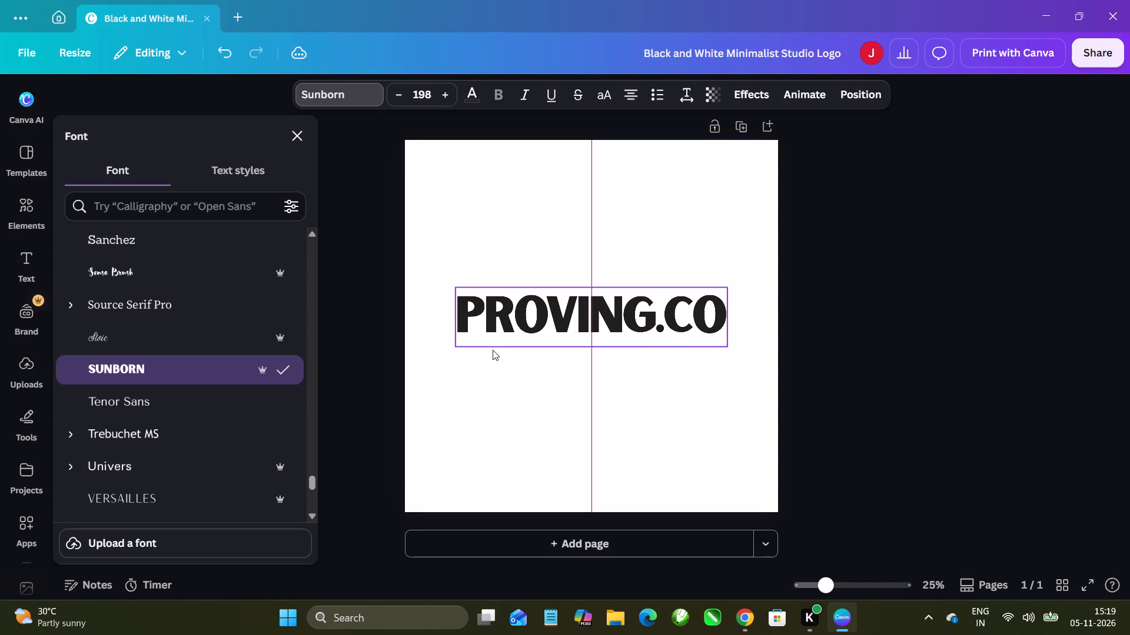
{"action": "left_click_drag", "start_coordinate": [493, 350], "coordinate": [492, 362]}
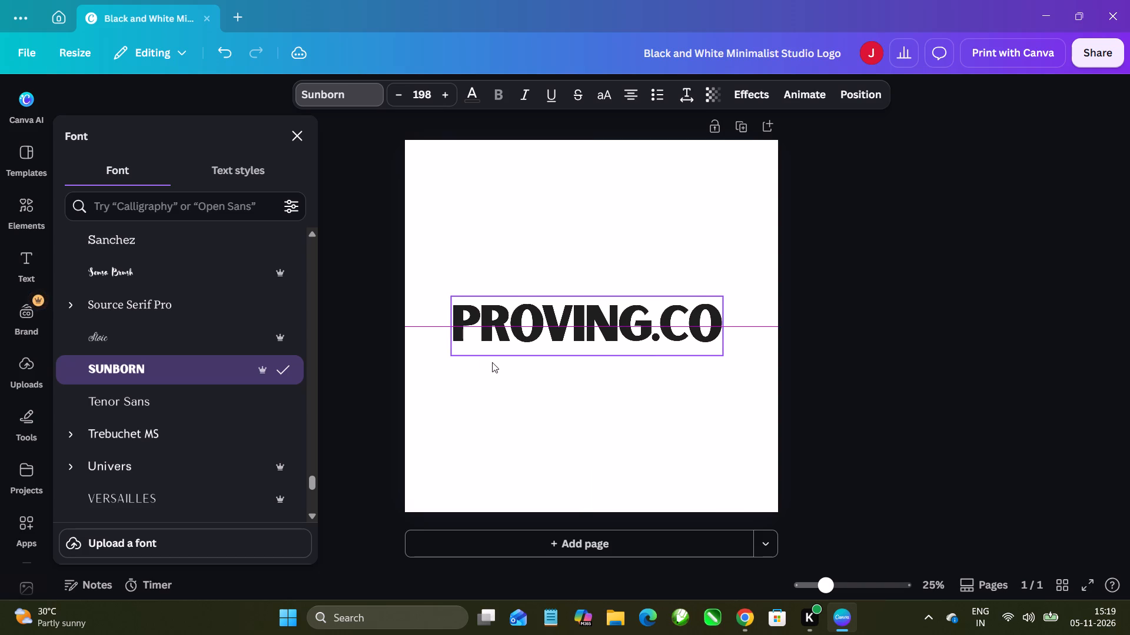
{"action": "left_click_drag", "start_coordinate": [492, 362], "coordinate": [494, 361]}
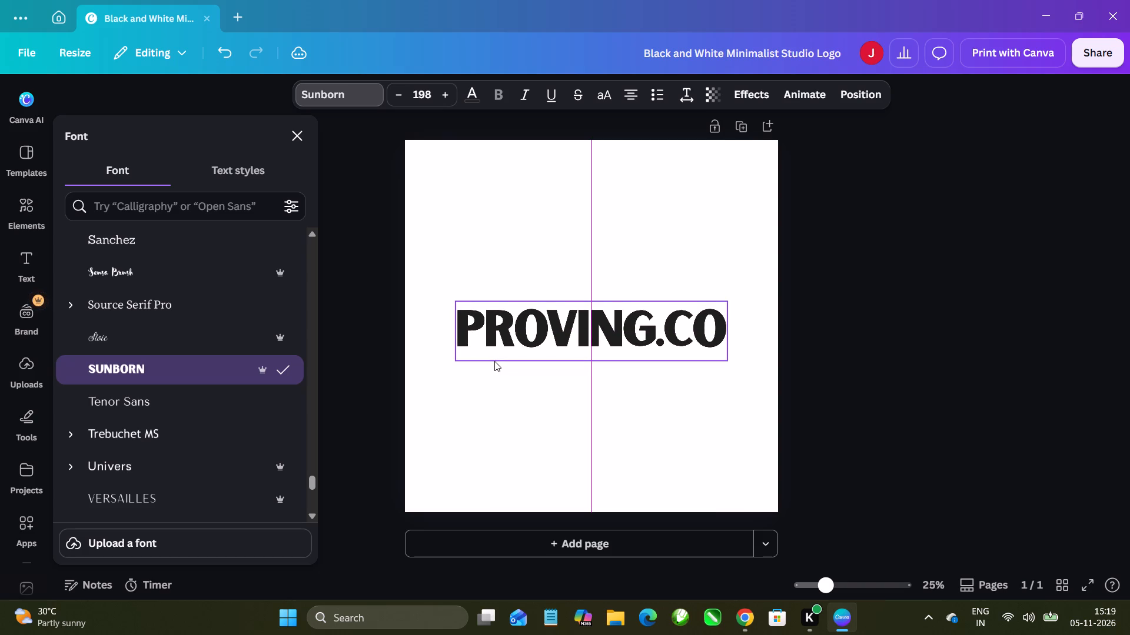
{"action": "left_click_drag", "start_coordinate": [494, 361], "coordinate": [494, 359]}
{"action": "left_click", "coordinate": [497, 383]}
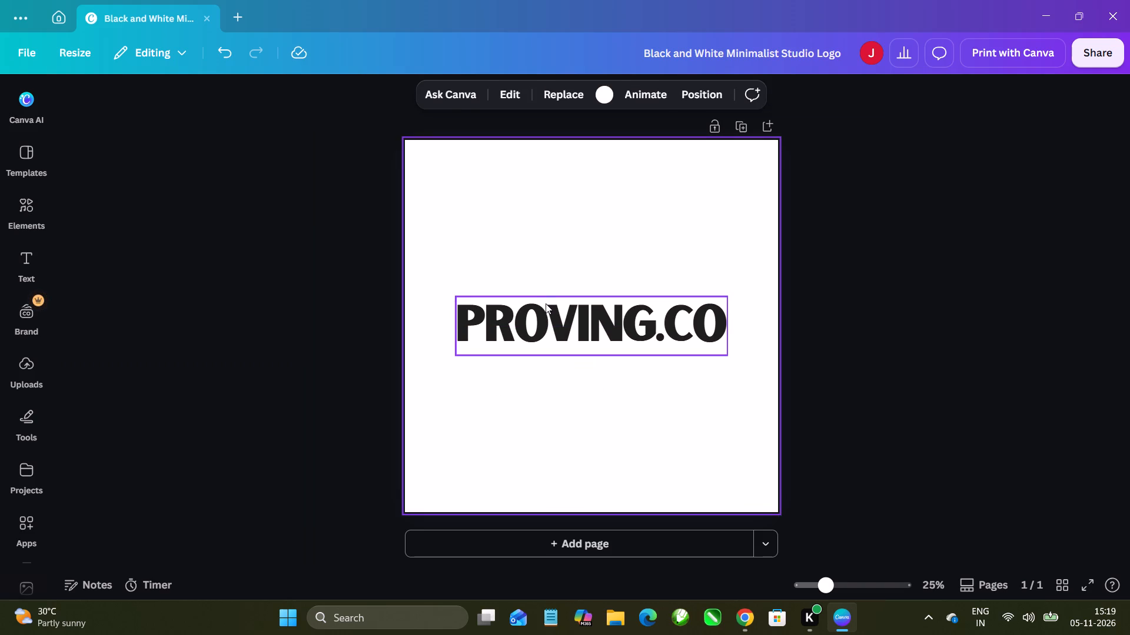
Browse further fonts and the document text styles for the wordmark.
{"action": "double_click", "coordinate": [546, 319]}
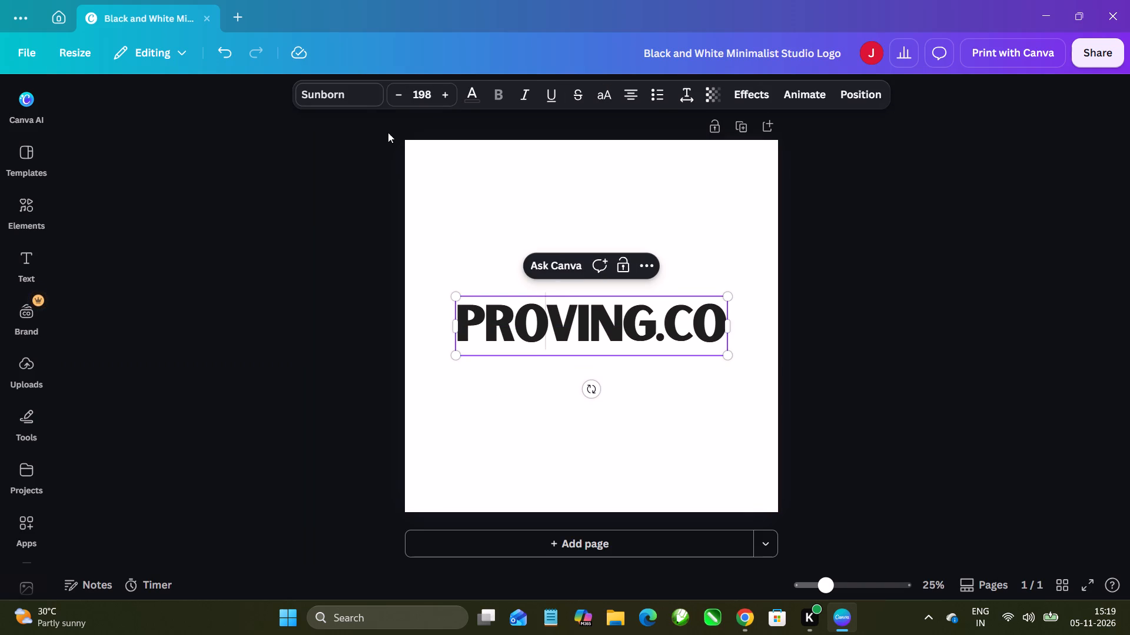
{"action": "left_click", "coordinate": [360, 95]}
{"action": "scroll", "coordinate": [200, 416], "scroll_direction": "down", "scroll_amount": 8}
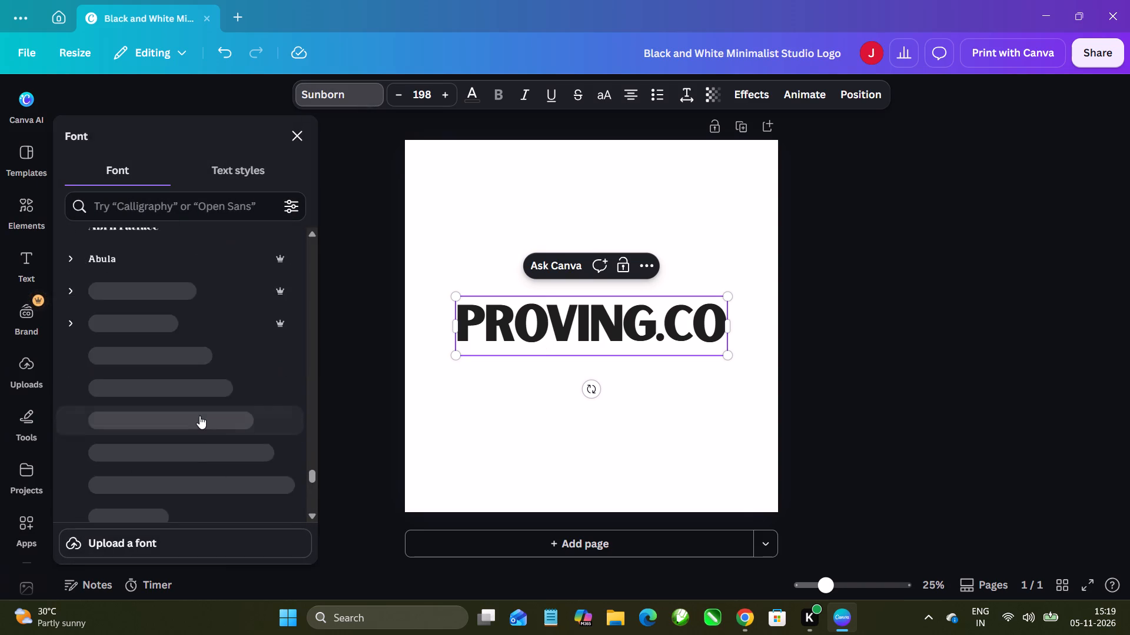
{"action": "scroll", "coordinate": [200, 416], "scroll_direction": "down", "scroll_amount": 20}
{"action": "scroll", "coordinate": [200, 416], "scroll_direction": "down", "scroll_amount": 20}
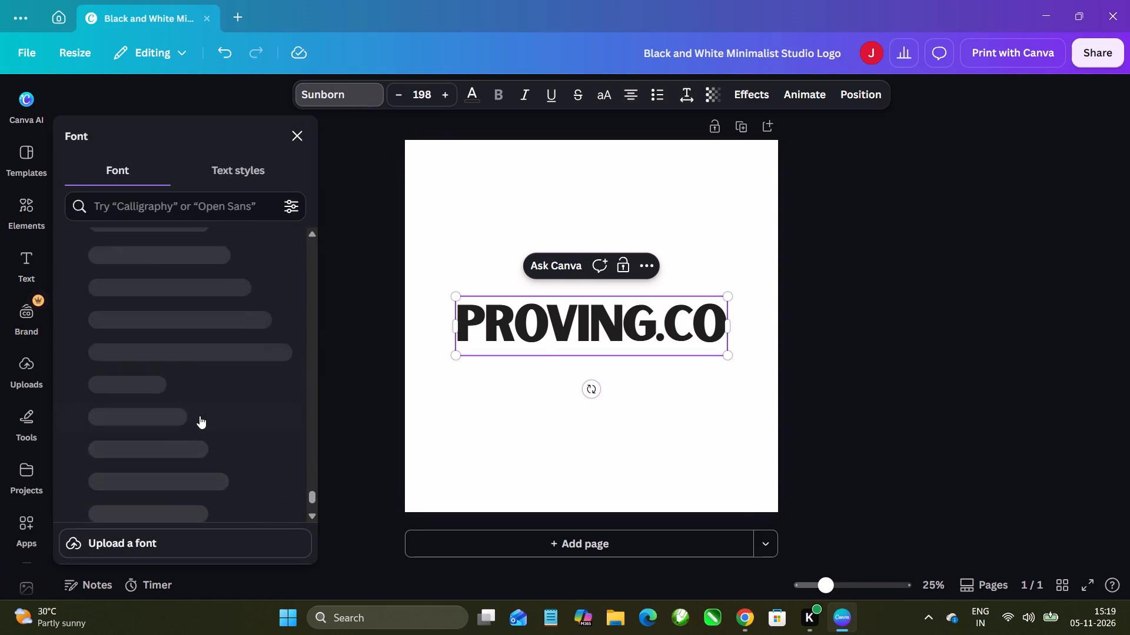
{"action": "scroll", "coordinate": [200, 416], "scroll_direction": "down", "scroll_amount": 20}
{"action": "scroll", "coordinate": [200, 416], "scroll_direction": "down", "scroll_amount": 16}
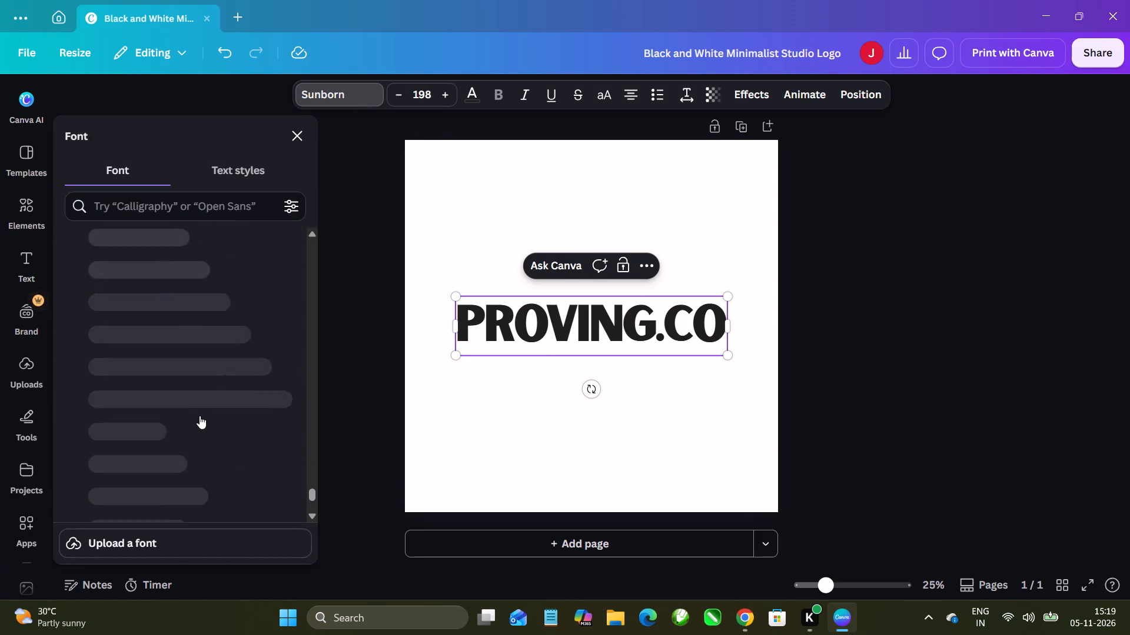
{"action": "scroll", "coordinate": [200, 416], "scroll_direction": "down", "scroll_amount": 20}
{"action": "scroll", "coordinate": [200, 416], "scroll_direction": "down", "scroll_amount": 20}
{"action": "scroll", "coordinate": [200, 416], "scroll_direction": "down", "scroll_amount": 1}
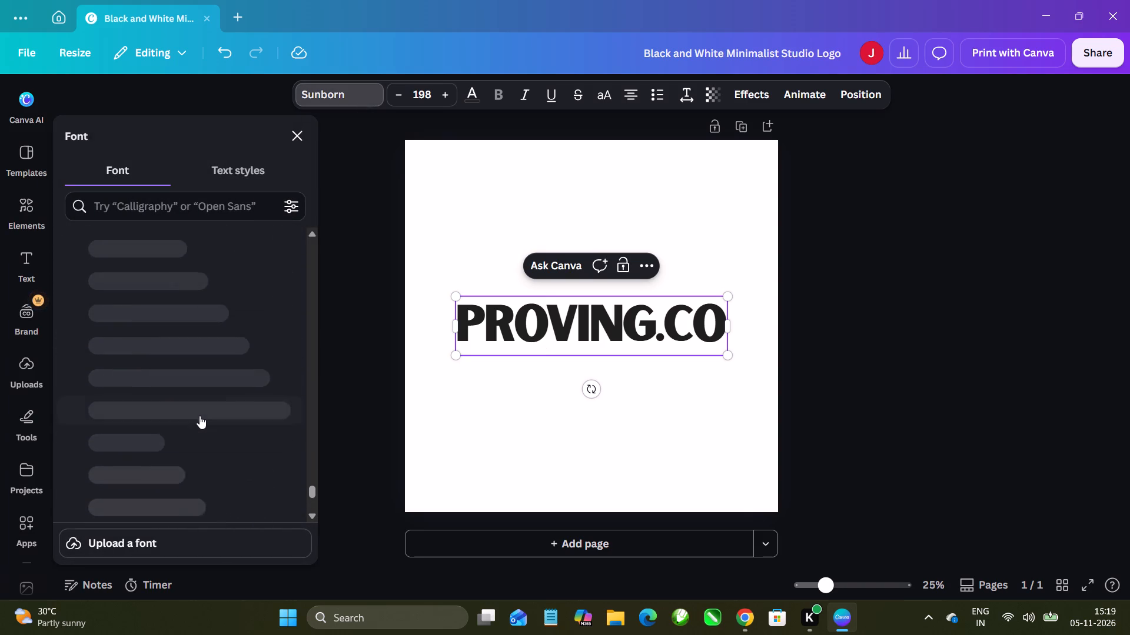
{"action": "scroll", "coordinate": [200, 416], "scroll_direction": "down", "scroll_amount": 4}
{"action": "left_click", "coordinate": [252, 168]}
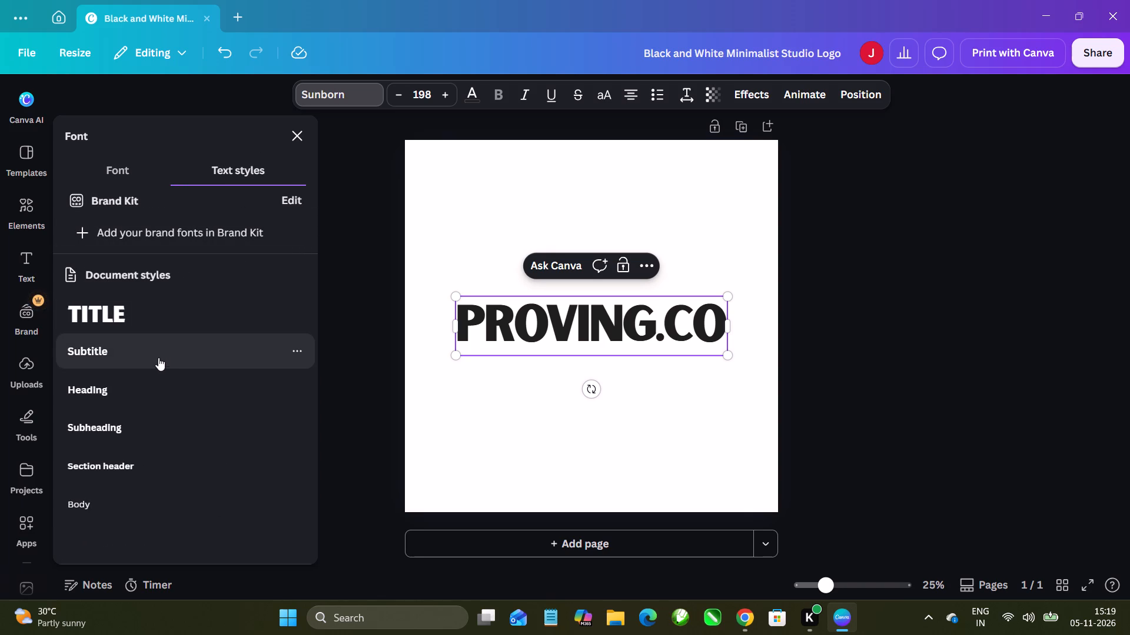
{"action": "scroll", "coordinate": [155, 360], "scroll_direction": "down", "scroll_amount": 9}
Look through the Brand Kit's font editor, guidelines and logos sections, including the option for adding logos.
{"action": "left_click", "coordinate": [148, 220]}
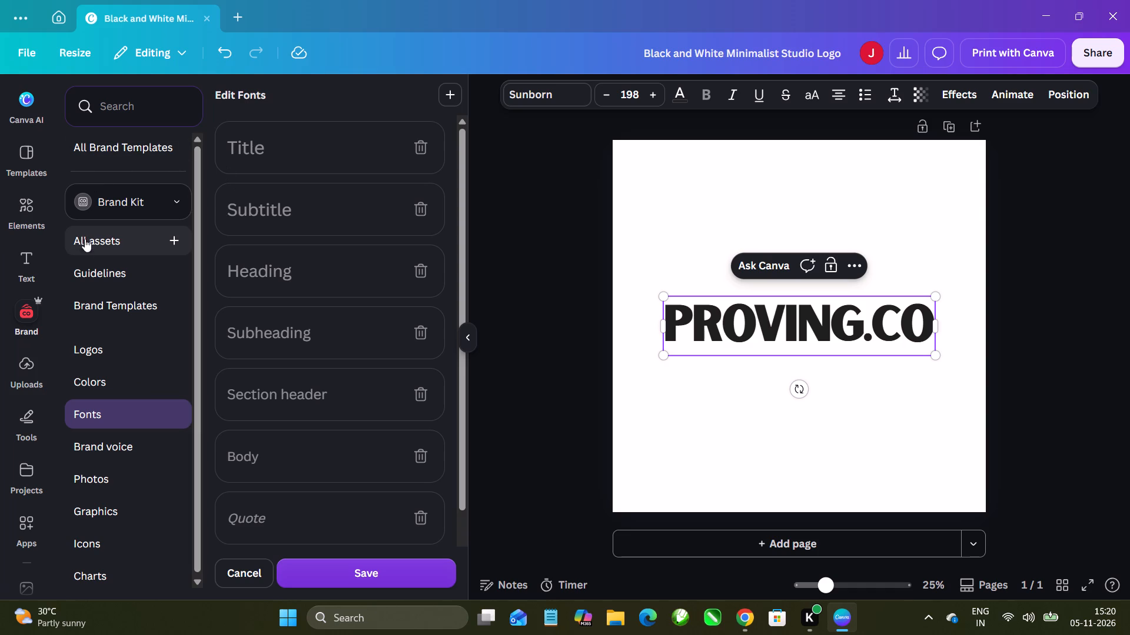
{"action": "left_click", "coordinate": [85, 269]}
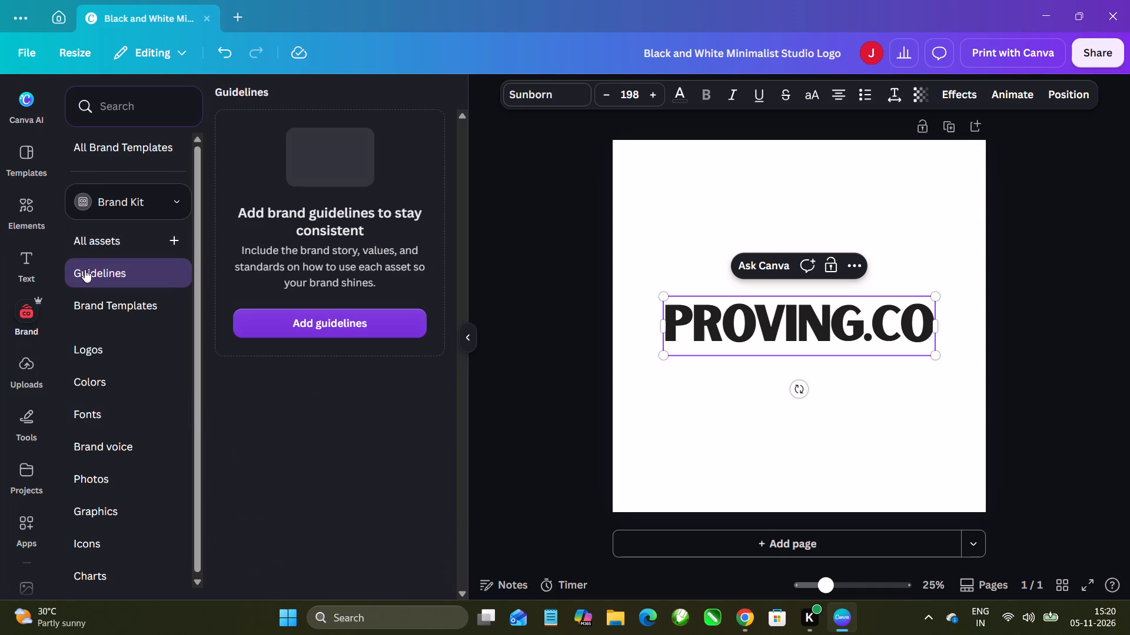
{"action": "left_click", "coordinate": [112, 353]}
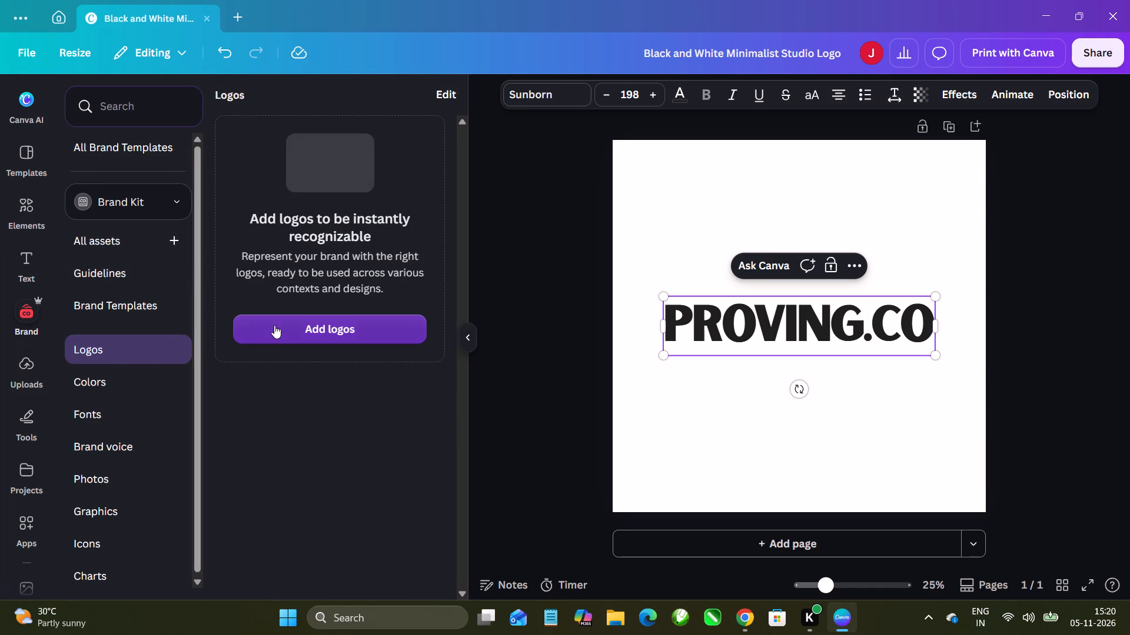
{"action": "left_click", "coordinate": [274, 325]}
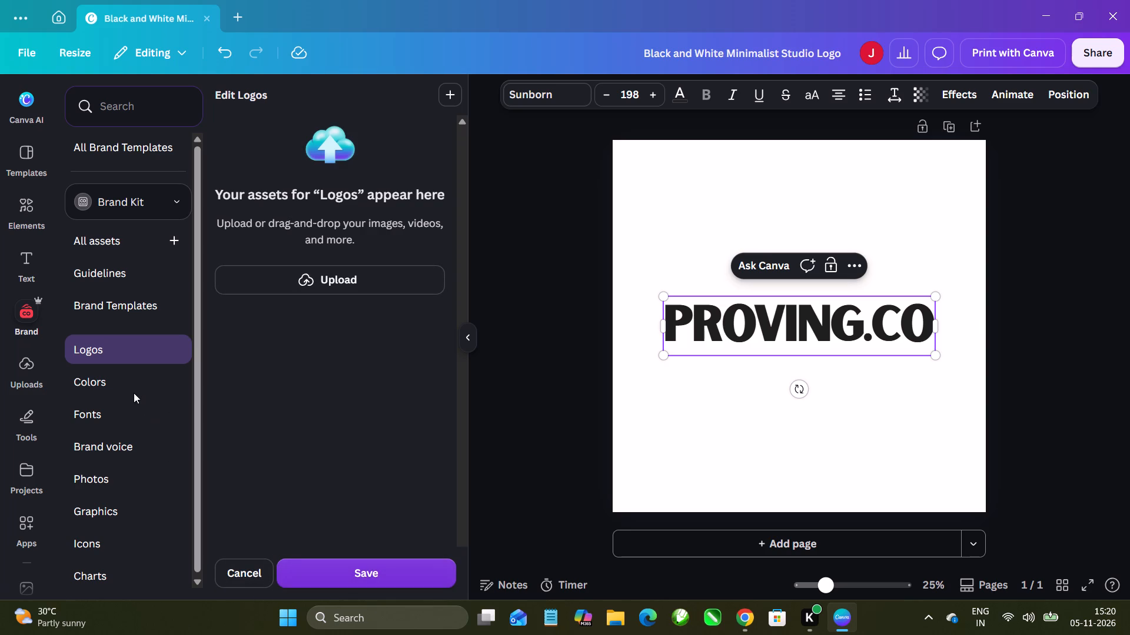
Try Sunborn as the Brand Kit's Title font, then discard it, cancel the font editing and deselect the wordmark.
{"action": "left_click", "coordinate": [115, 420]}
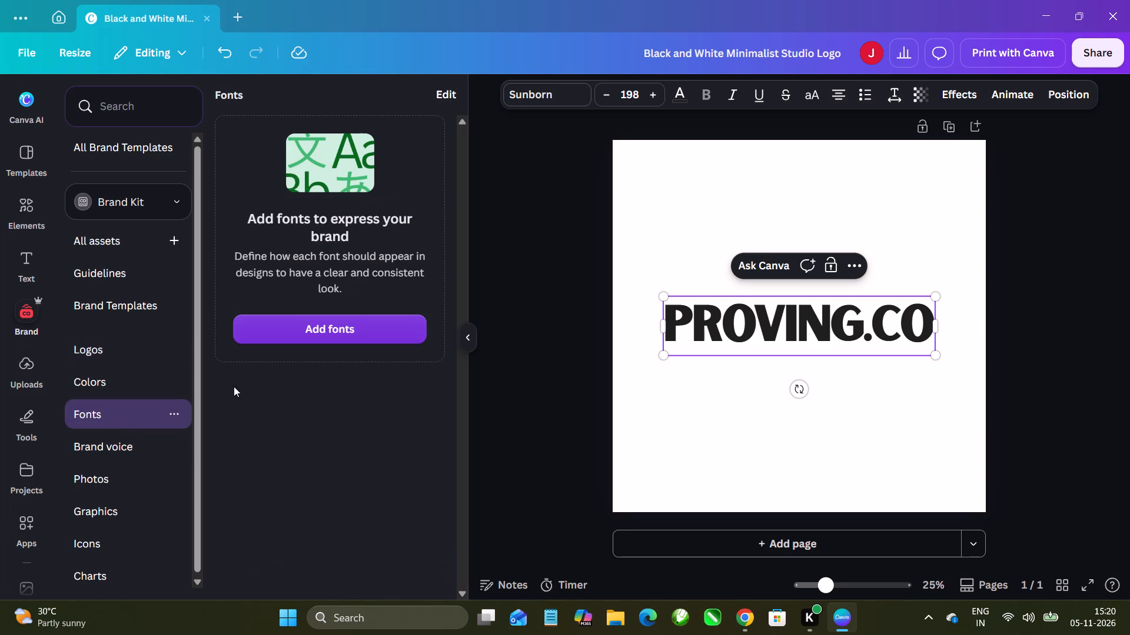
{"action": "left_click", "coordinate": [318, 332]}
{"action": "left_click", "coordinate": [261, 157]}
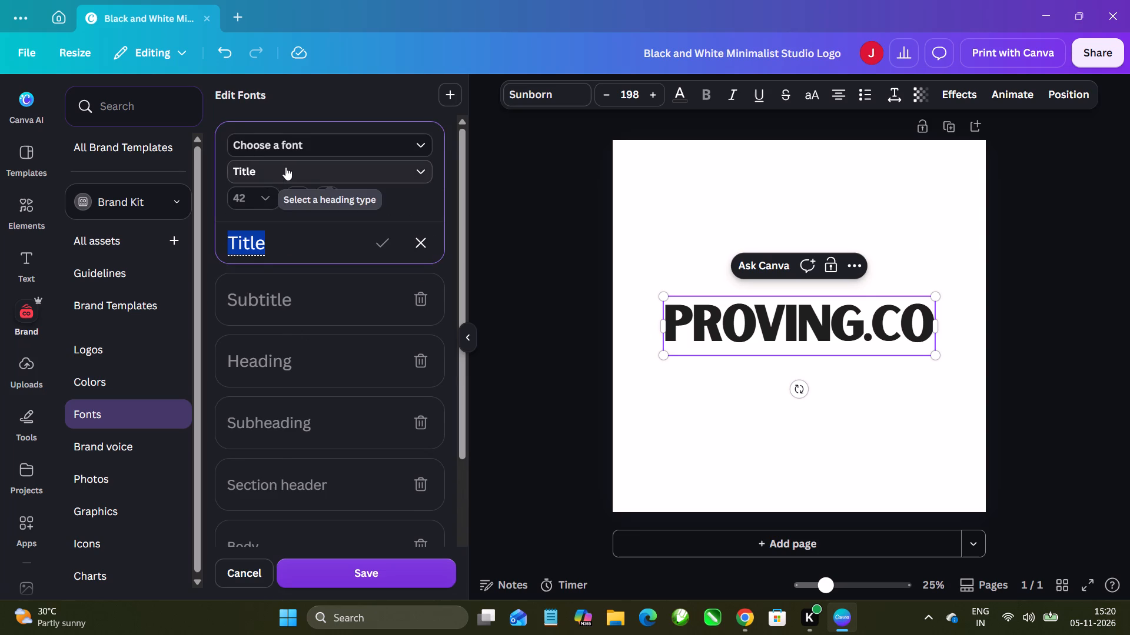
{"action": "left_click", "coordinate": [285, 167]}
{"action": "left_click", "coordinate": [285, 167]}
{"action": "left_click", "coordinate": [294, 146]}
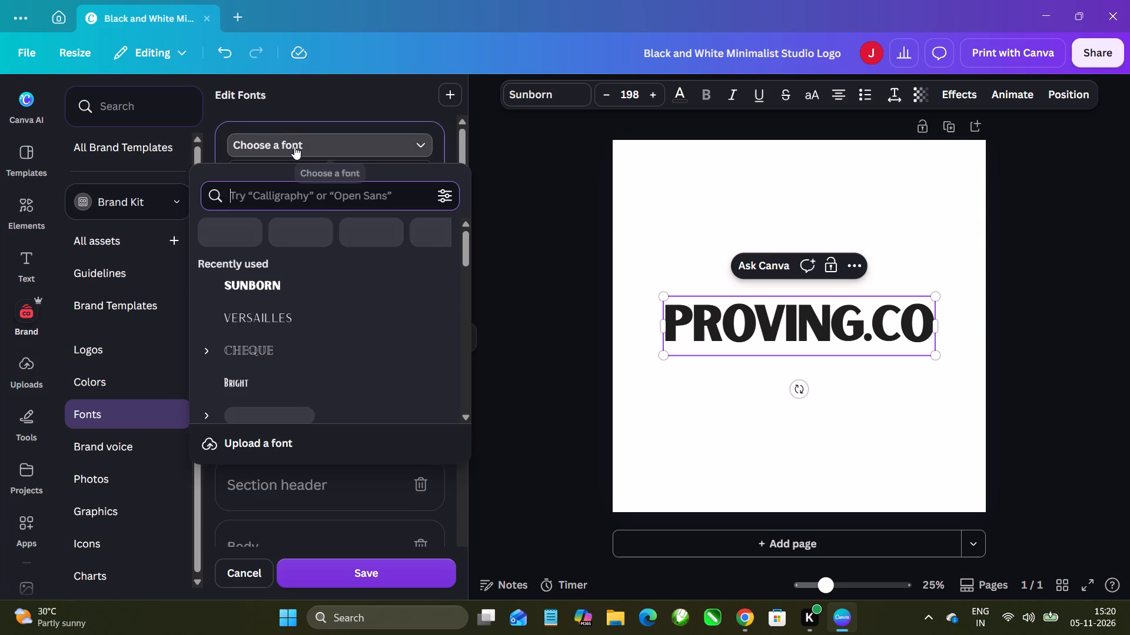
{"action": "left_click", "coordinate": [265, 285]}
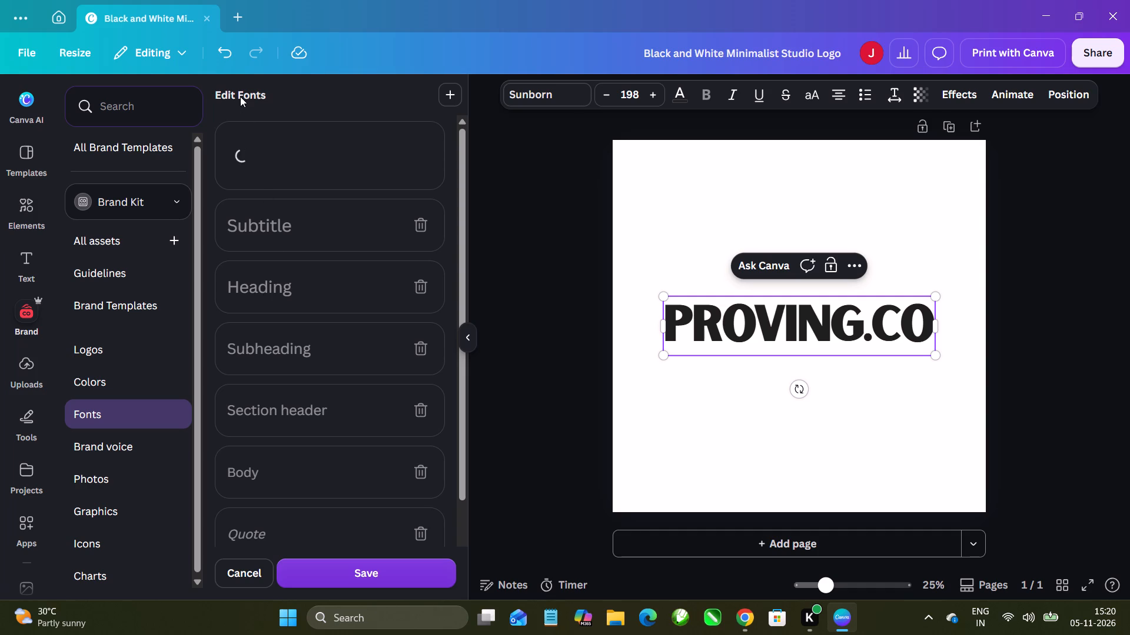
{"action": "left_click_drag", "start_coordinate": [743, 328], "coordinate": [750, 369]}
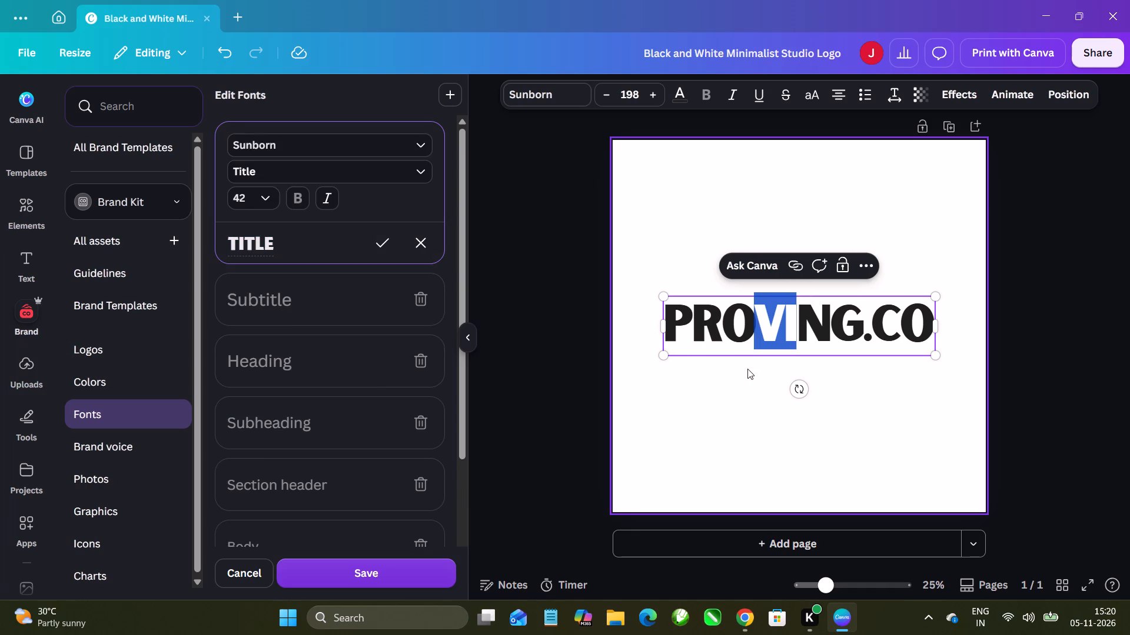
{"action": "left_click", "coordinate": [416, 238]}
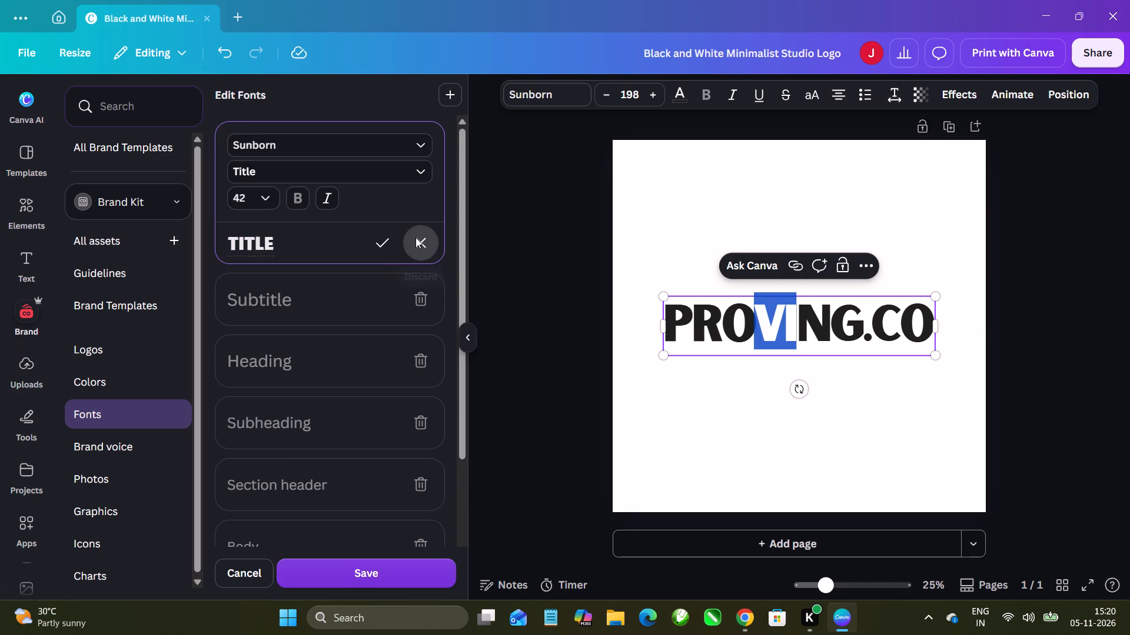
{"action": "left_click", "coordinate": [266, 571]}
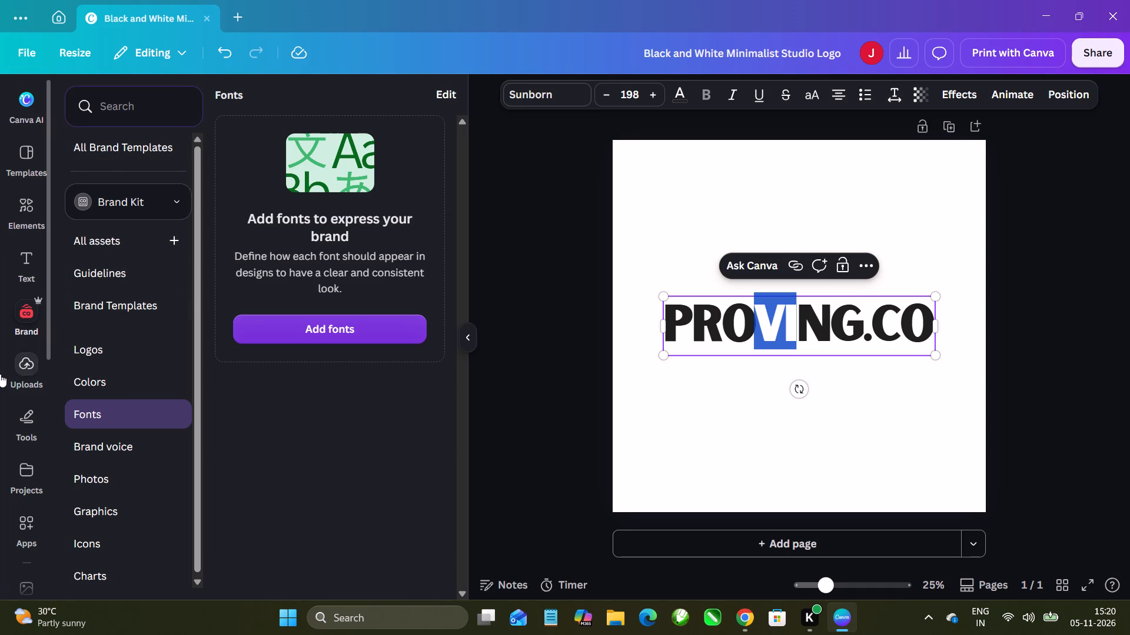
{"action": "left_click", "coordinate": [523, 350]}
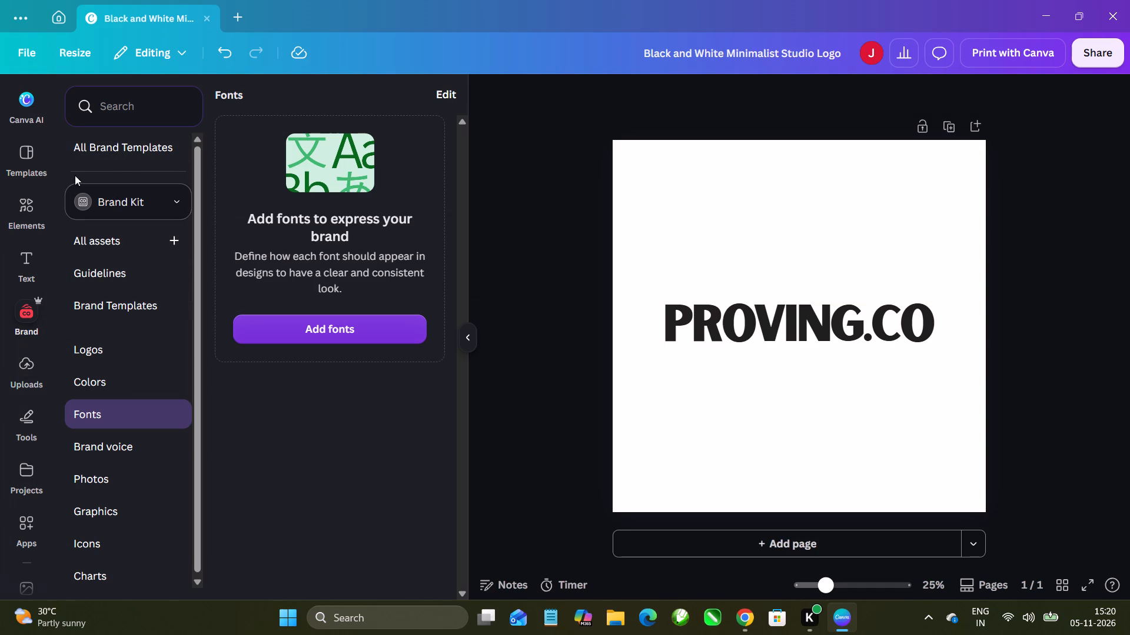
Look through the default text styles, text apps and font combinations, along with the other available design tools.
{"action": "left_click", "coordinate": [30, 267]}
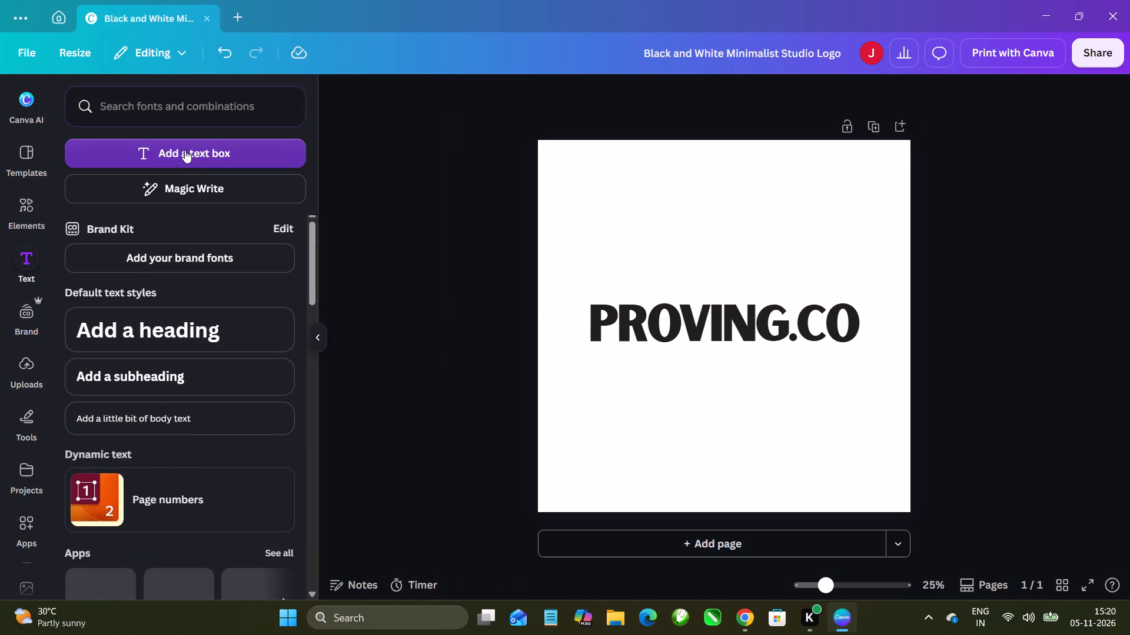
{"action": "scroll", "coordinate": [185, 156], "scroll_direction": "down", "scroll_amount": 4}
{"action": "scroll", "coordinate": [147, 430], "scroll_direction": "down", "scroll_amount": 4}
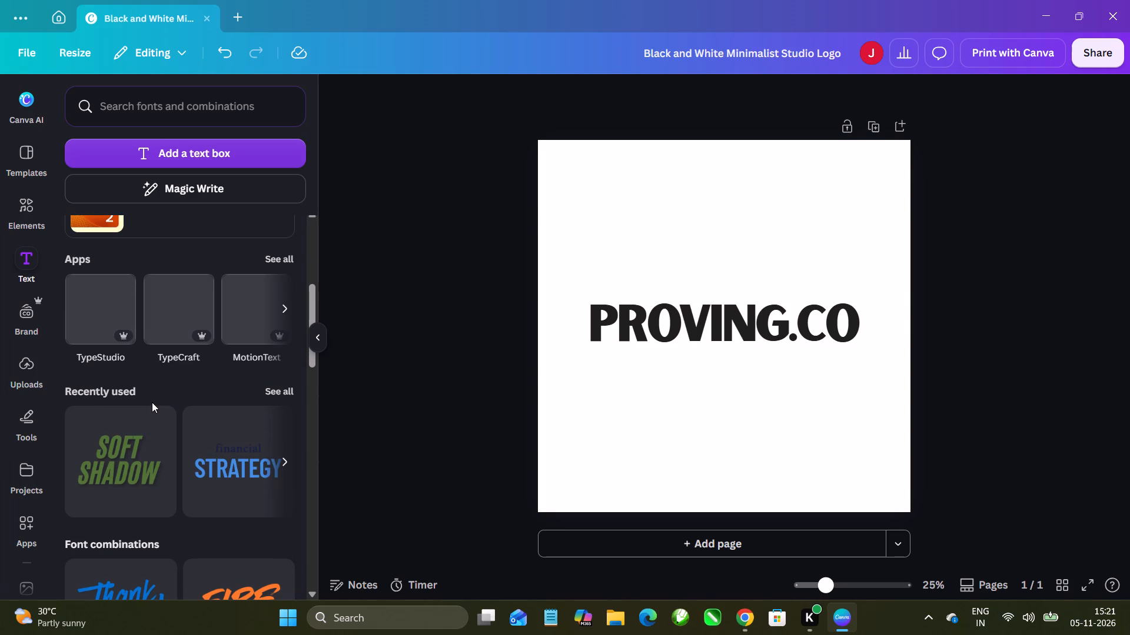
{"action": "scroll", "coordinate": [49, 434], "scroll_direction": "down", "scroll_amount": 2}
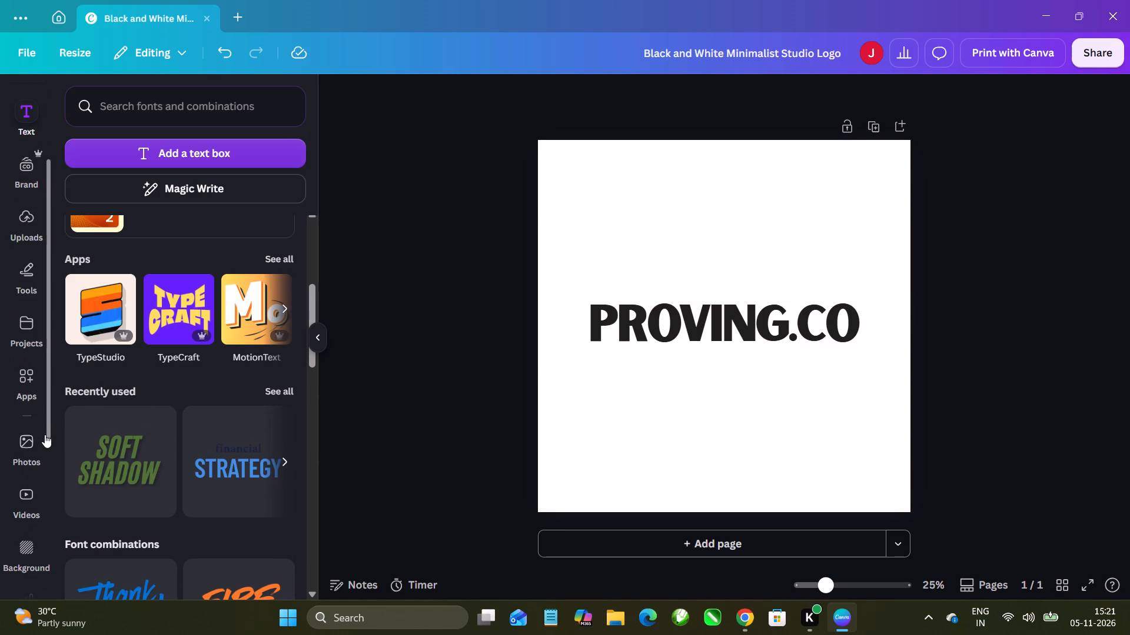
{"action": "scroll", "coordinate": [40, 431], "scroll_direction": "down", "scroll_amount": 6}
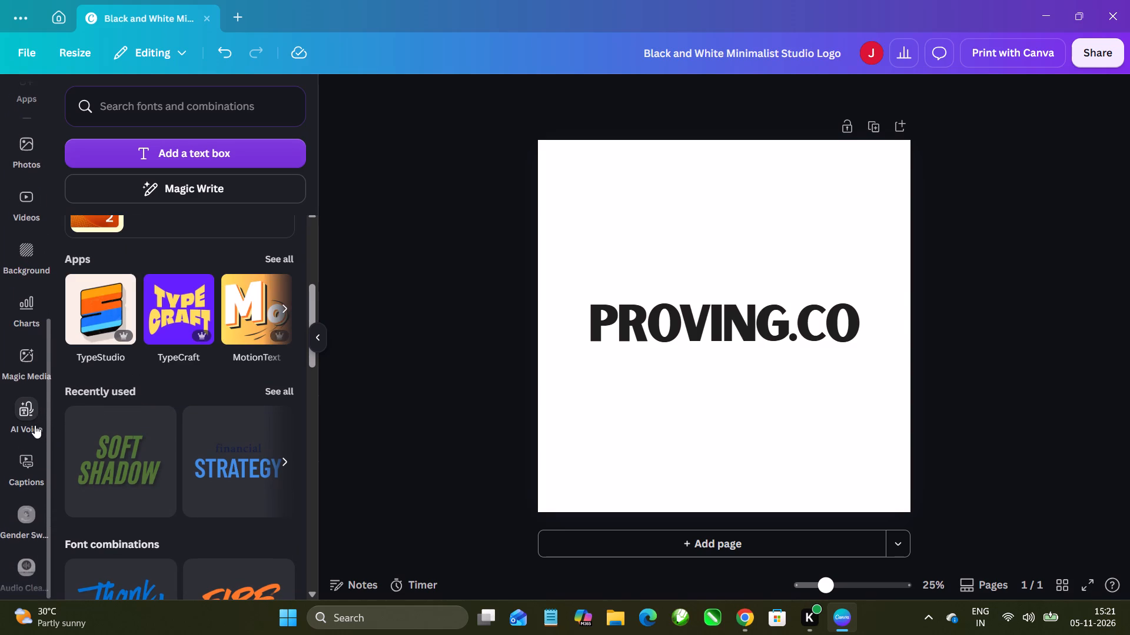
{"action": "scroll", "coordinate": [34, 422], "scroll_direction": "down", "scroll_amount": 4}
{"action": "scroll", "coordinate": [34, 422], "scroll_direction": "up", "scroll_amount": 3}
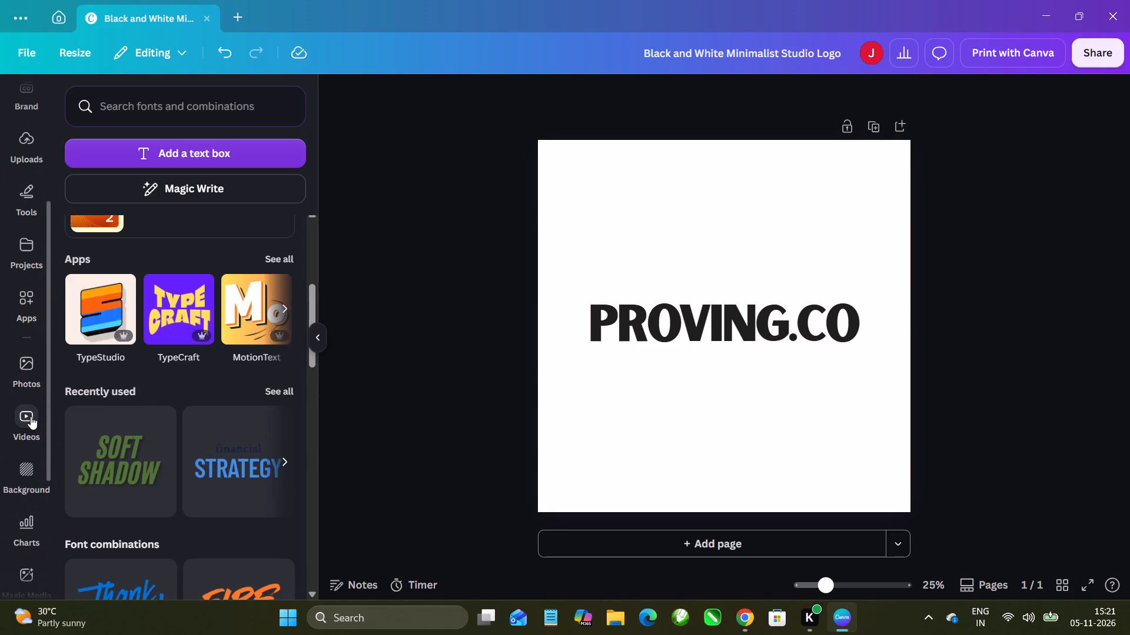
{"action": "scroll", "coordinate": [11, 293], "scroll_direction": "up", "scroll_amount": 1}
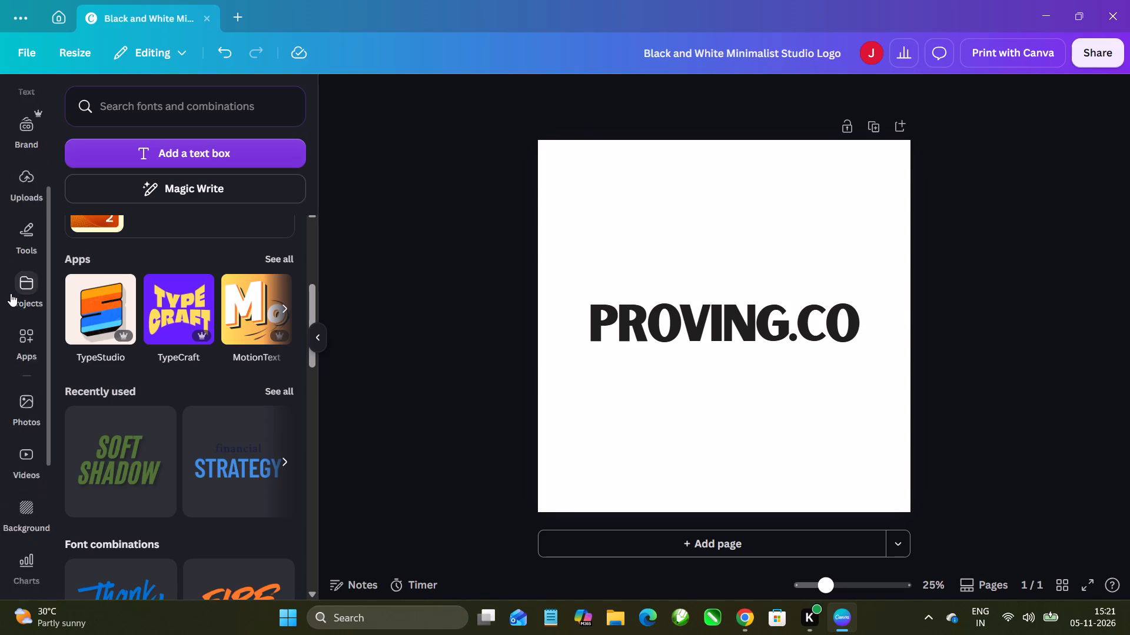
{"action": "scroll", "coordinate": [11, 293], "scroll_direction": "up", "scroll_amount": 7}
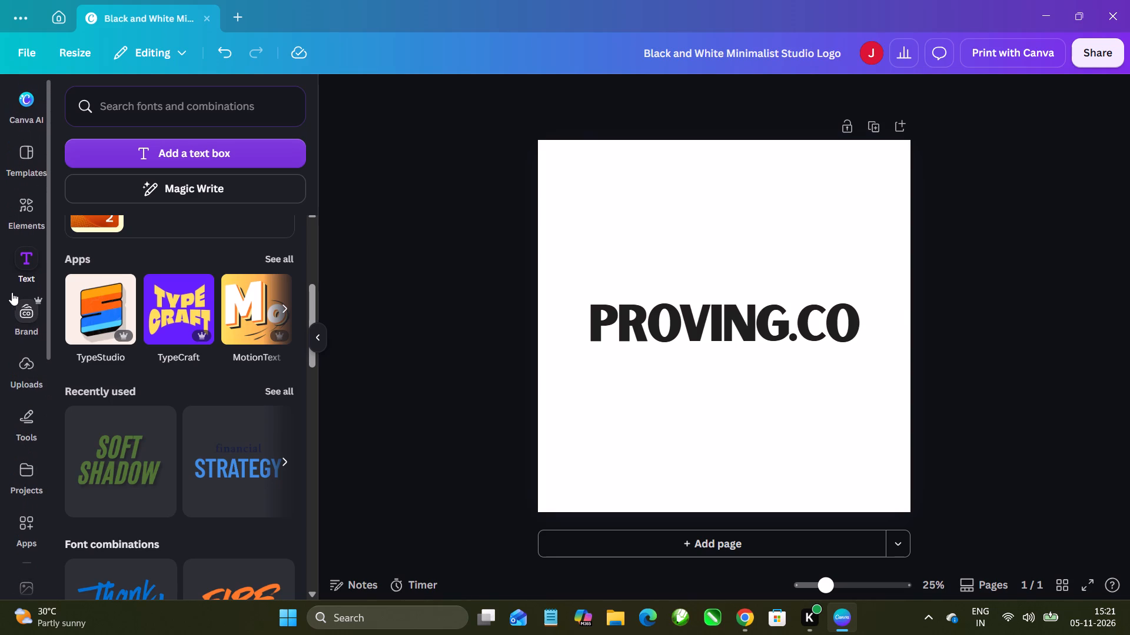
{"action": "scroll", "coordinate": [135, 427], "scroll_direction": "down", "scroll_amount": 9}
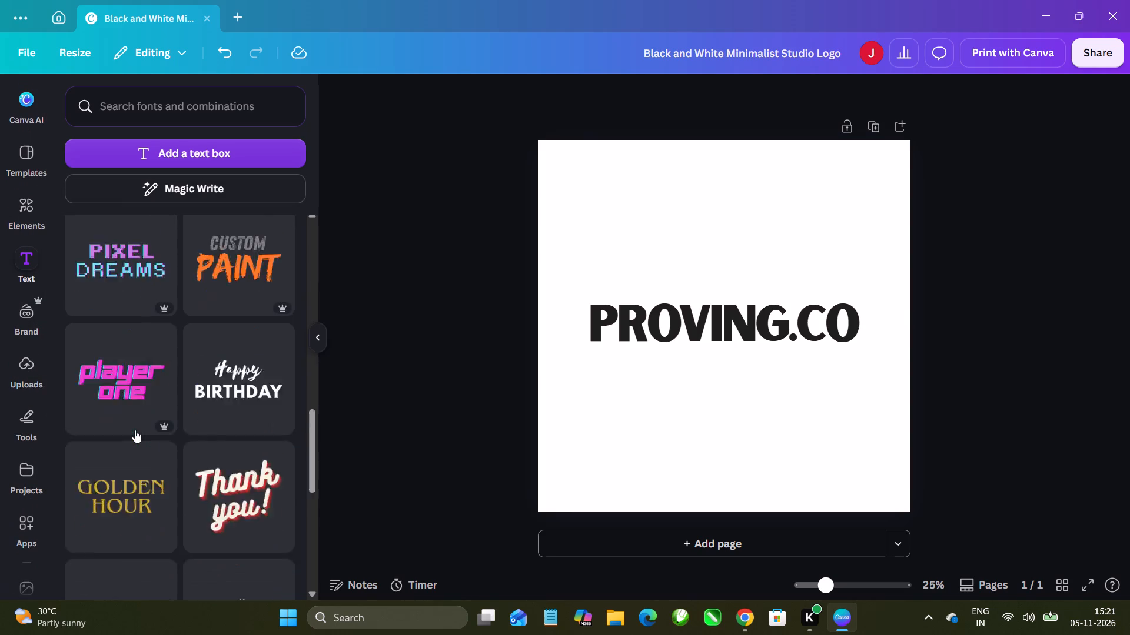
{"action": "scroll", "coordinate": [141, 430], "scroll_direction": "up", "scroll_amount": 17}
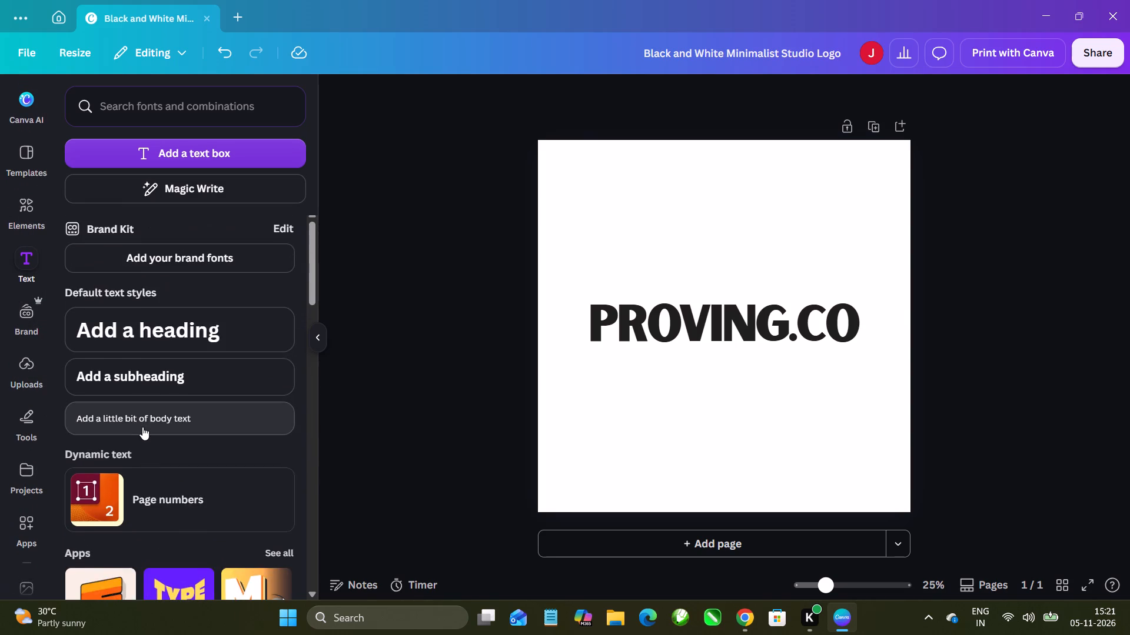
{"action": "scroll", "coordinate": [142, 427], "scroll_direction": "down", "scroll_amount": 2}
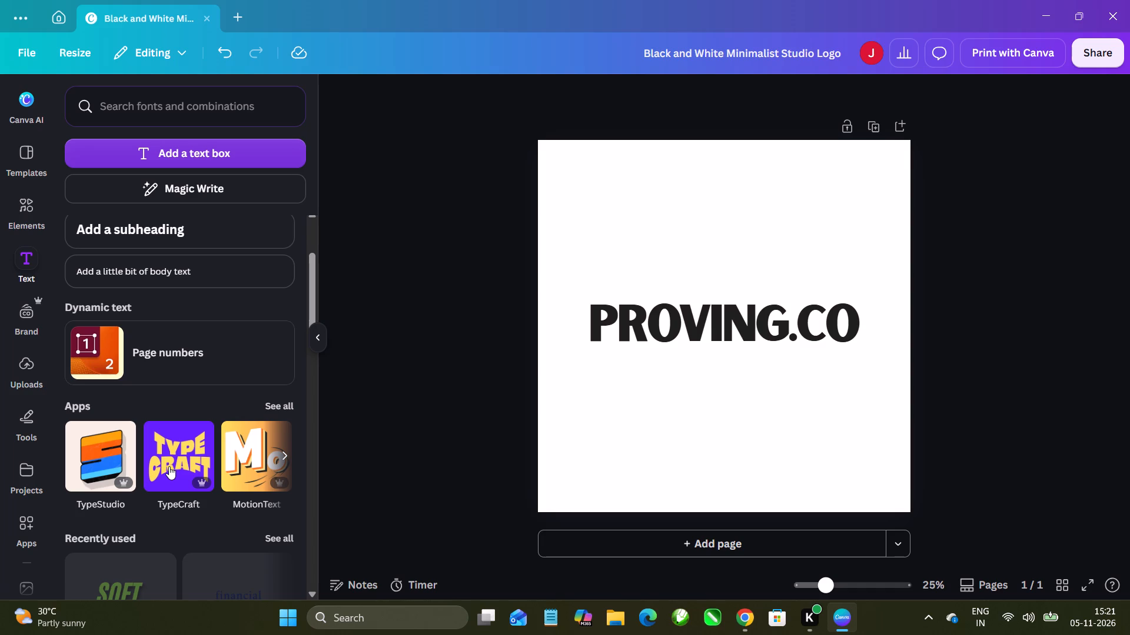
{"action": "scroll", "coordinate": [187, 461], "scroll_direction": "up", "scroll_amount": 7}
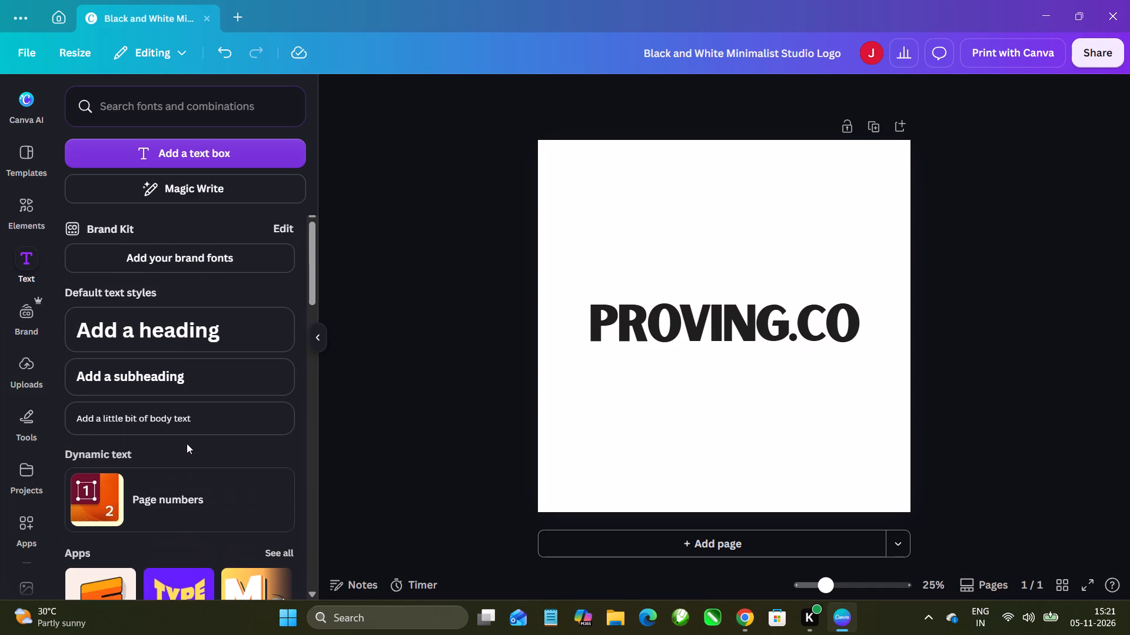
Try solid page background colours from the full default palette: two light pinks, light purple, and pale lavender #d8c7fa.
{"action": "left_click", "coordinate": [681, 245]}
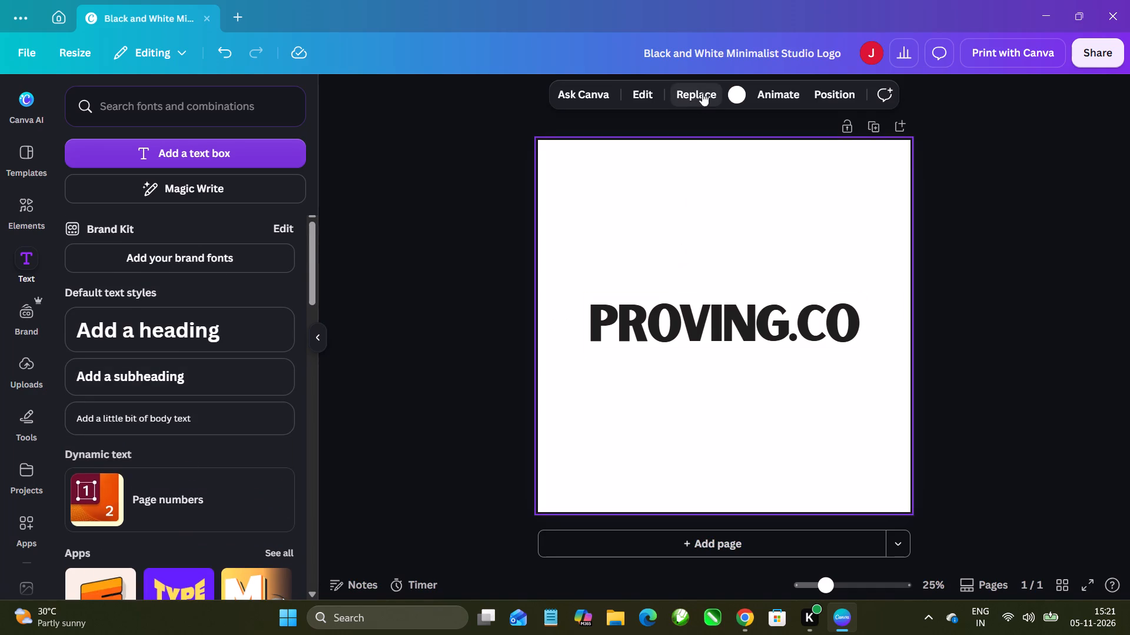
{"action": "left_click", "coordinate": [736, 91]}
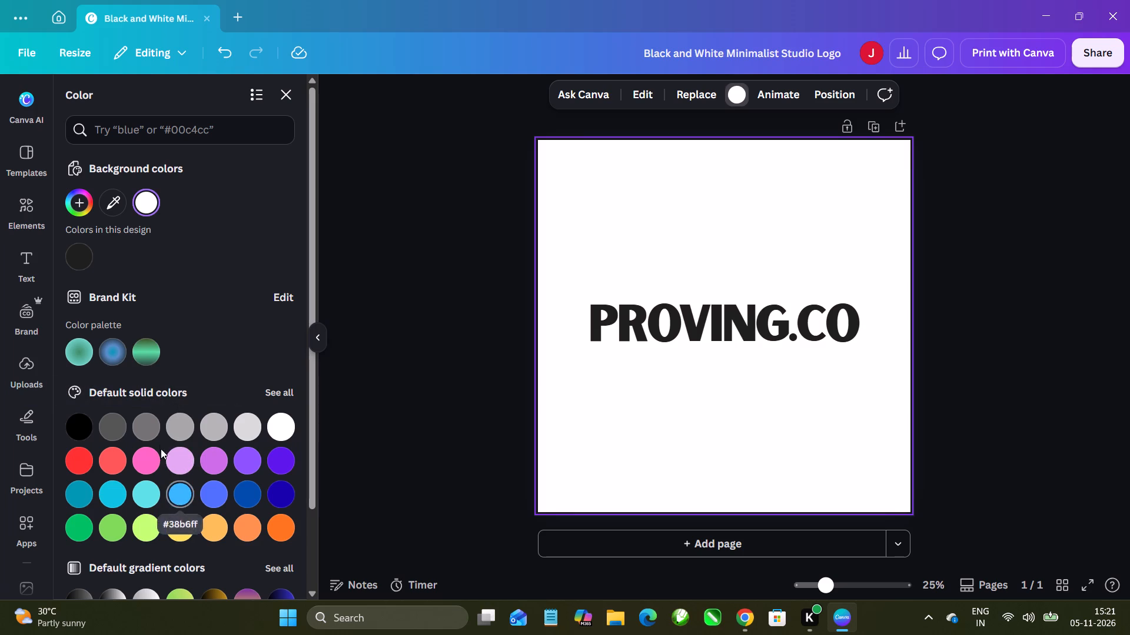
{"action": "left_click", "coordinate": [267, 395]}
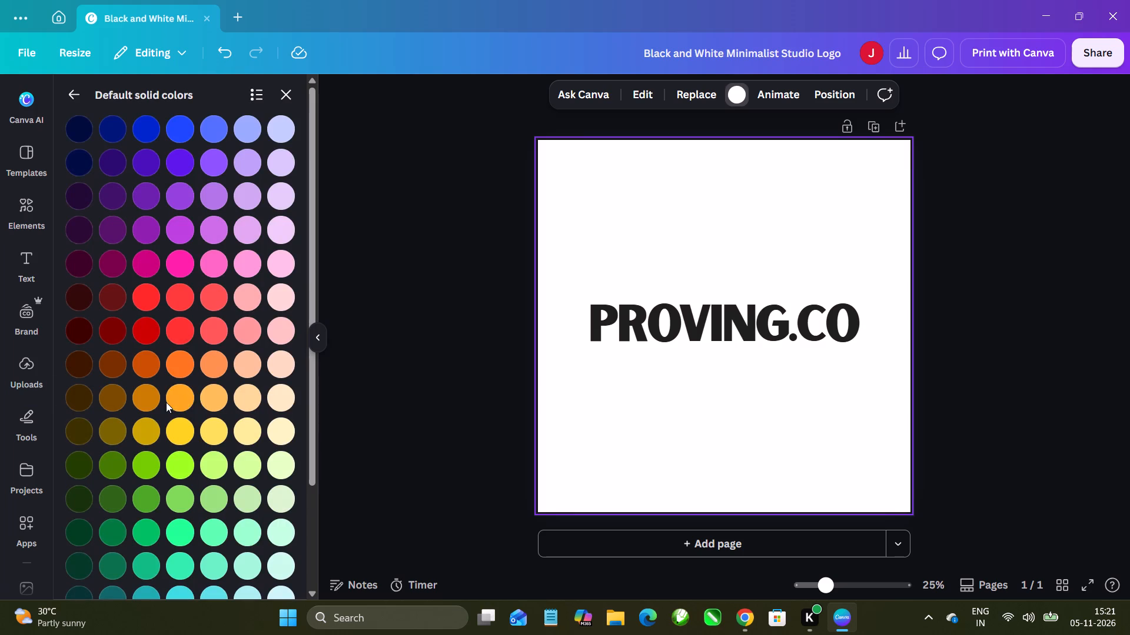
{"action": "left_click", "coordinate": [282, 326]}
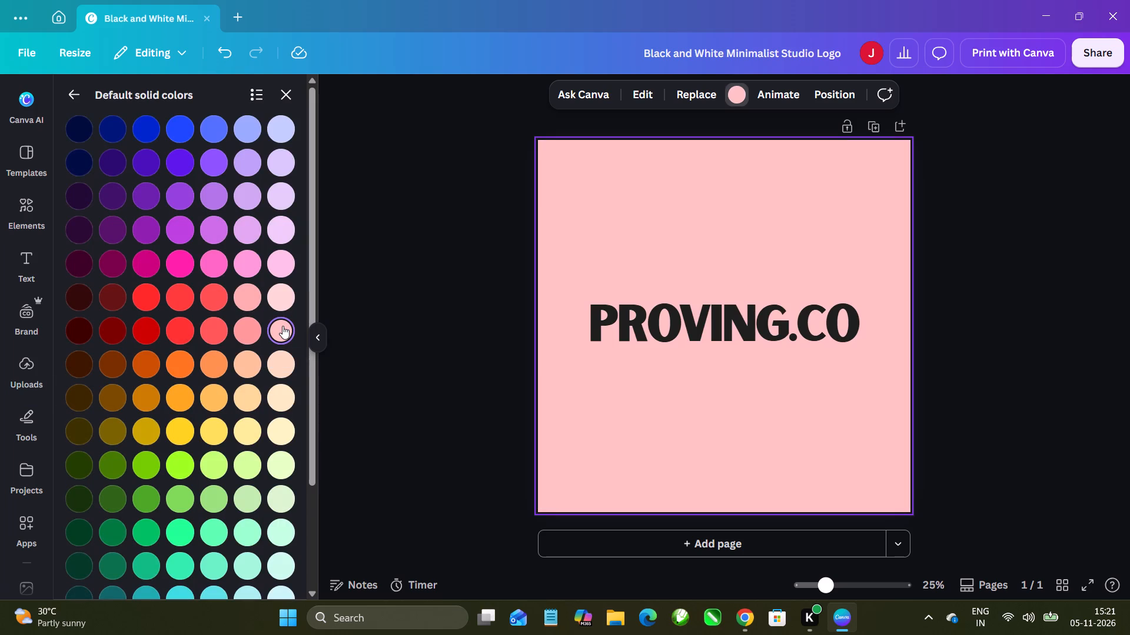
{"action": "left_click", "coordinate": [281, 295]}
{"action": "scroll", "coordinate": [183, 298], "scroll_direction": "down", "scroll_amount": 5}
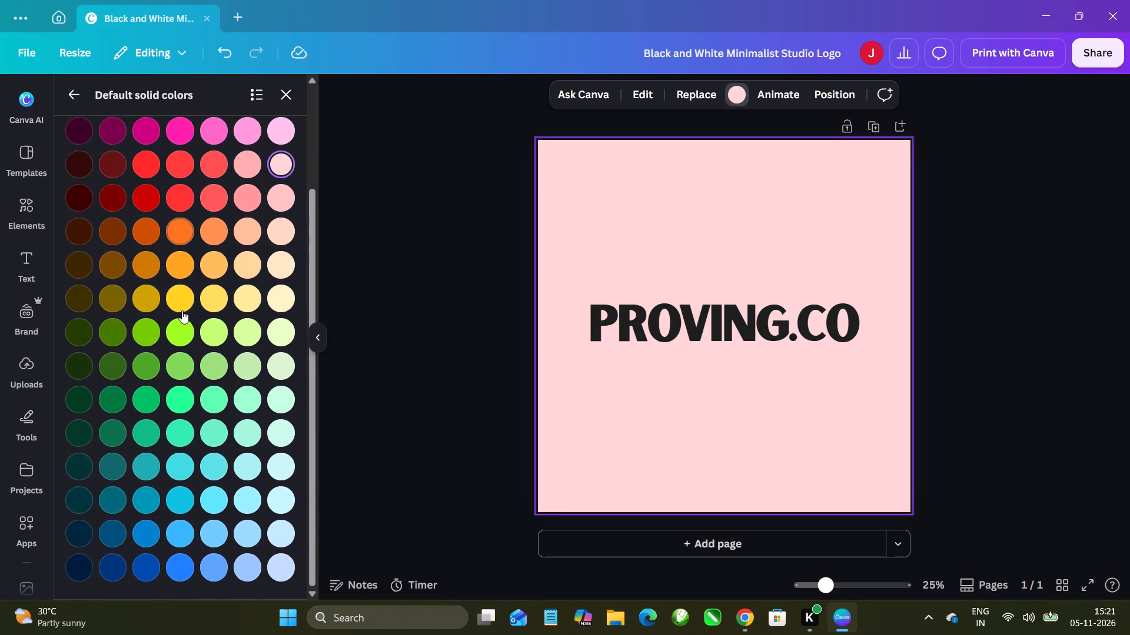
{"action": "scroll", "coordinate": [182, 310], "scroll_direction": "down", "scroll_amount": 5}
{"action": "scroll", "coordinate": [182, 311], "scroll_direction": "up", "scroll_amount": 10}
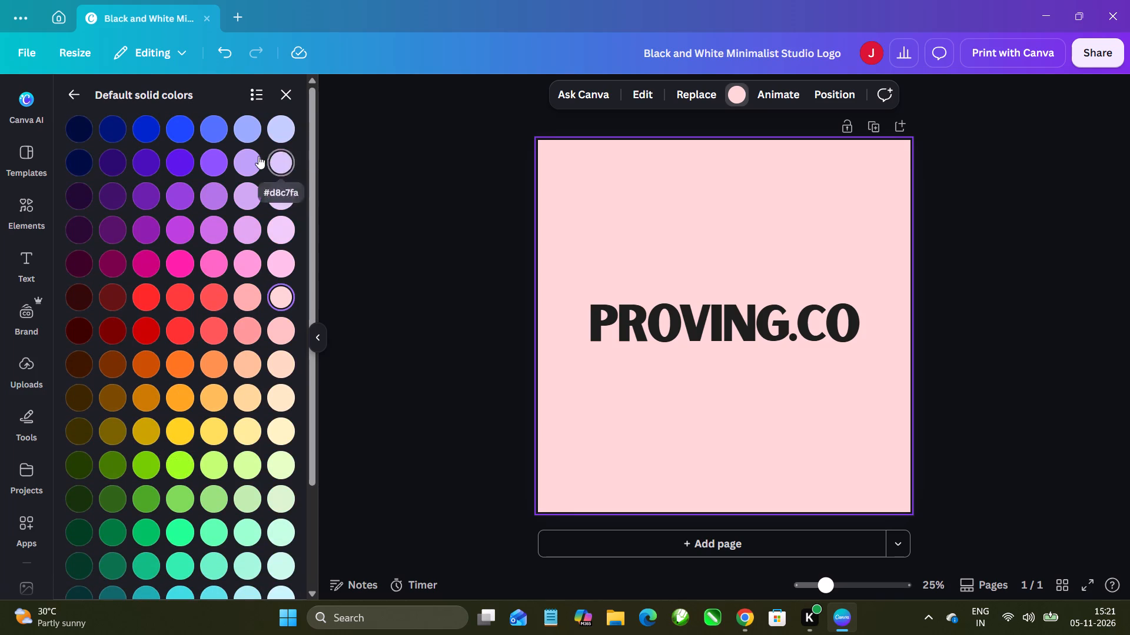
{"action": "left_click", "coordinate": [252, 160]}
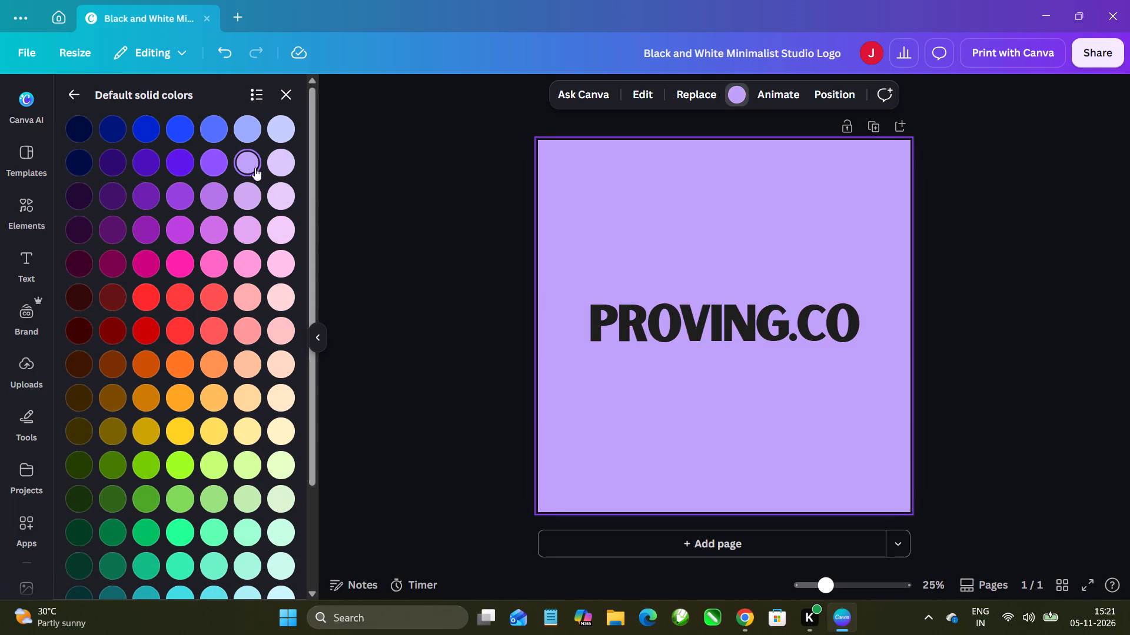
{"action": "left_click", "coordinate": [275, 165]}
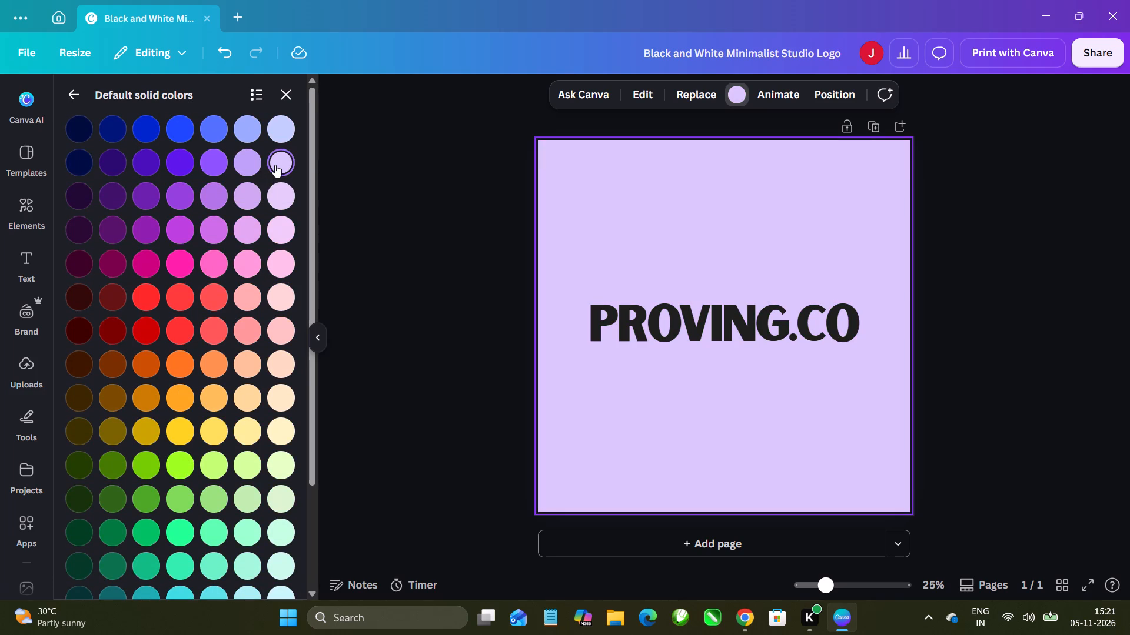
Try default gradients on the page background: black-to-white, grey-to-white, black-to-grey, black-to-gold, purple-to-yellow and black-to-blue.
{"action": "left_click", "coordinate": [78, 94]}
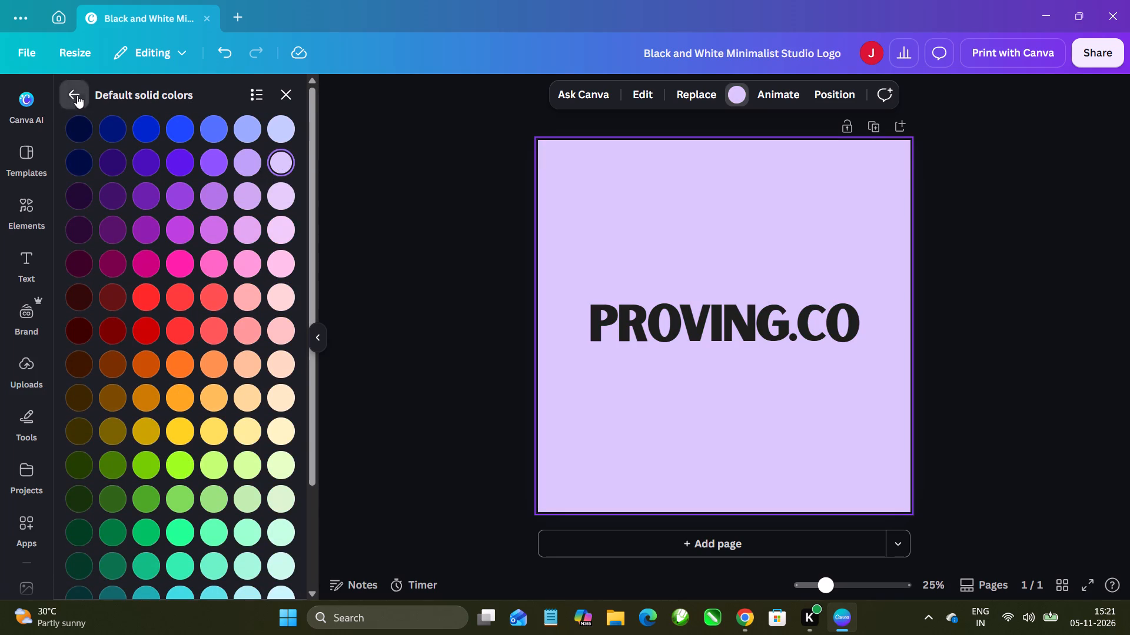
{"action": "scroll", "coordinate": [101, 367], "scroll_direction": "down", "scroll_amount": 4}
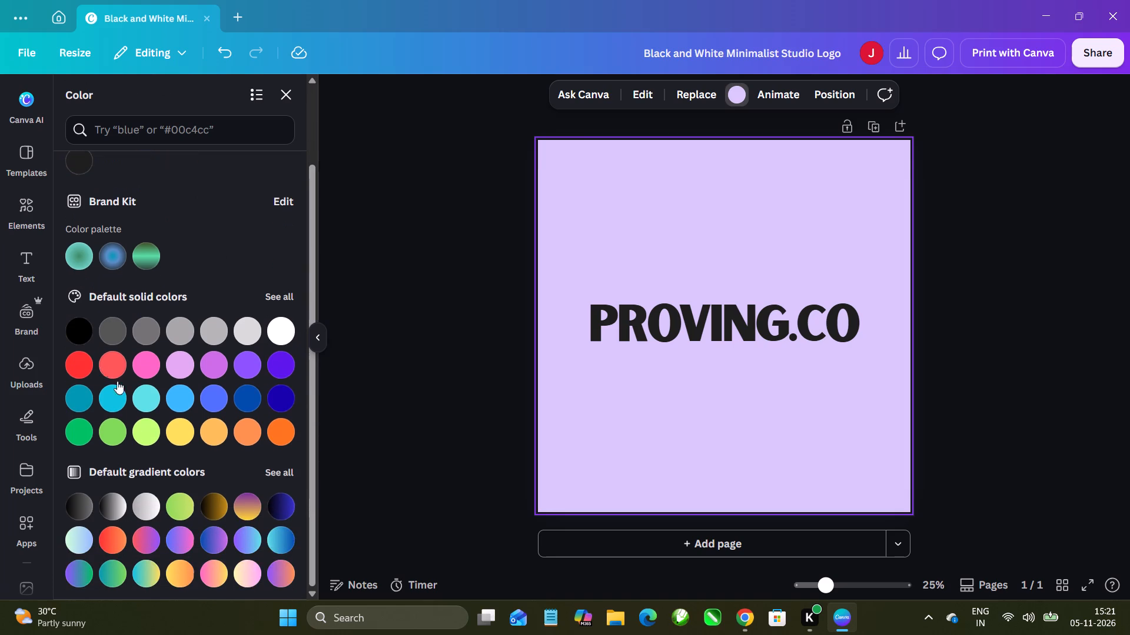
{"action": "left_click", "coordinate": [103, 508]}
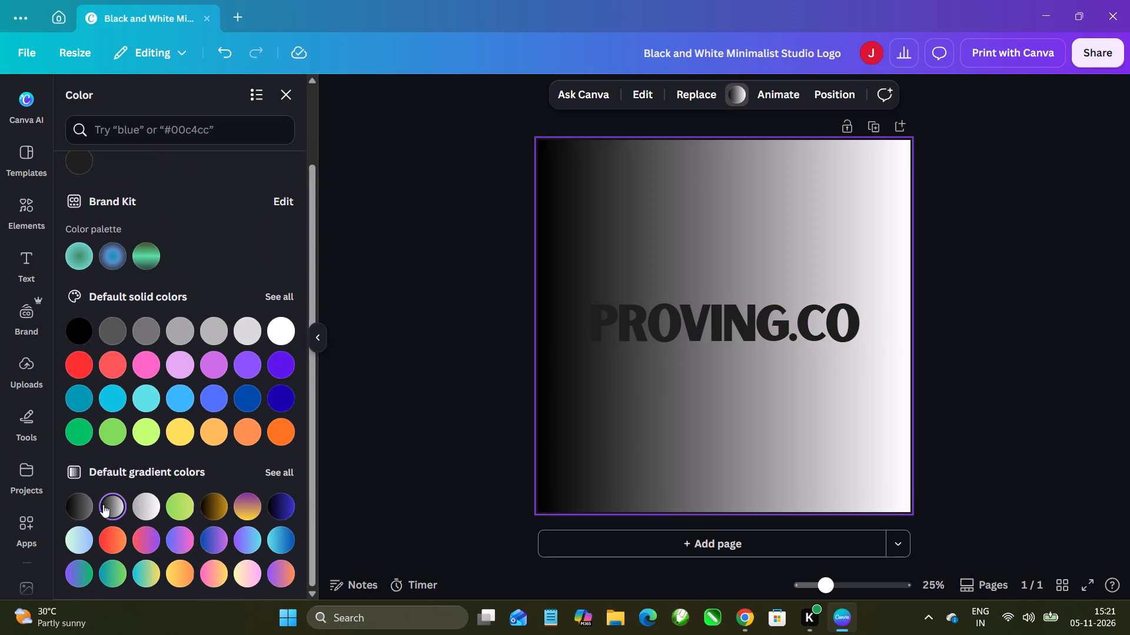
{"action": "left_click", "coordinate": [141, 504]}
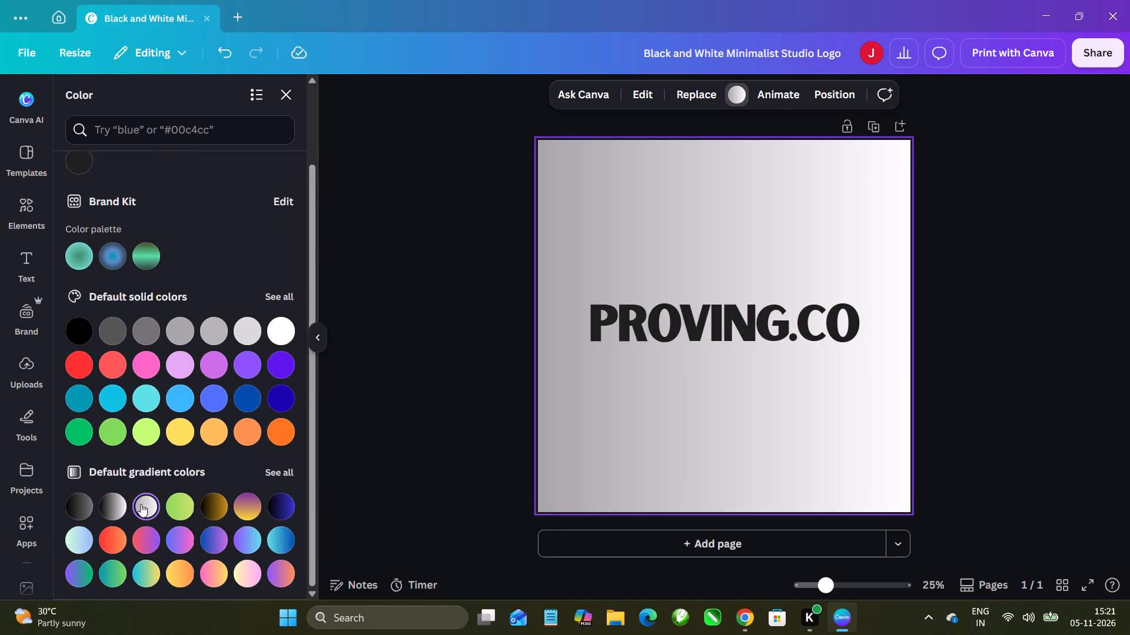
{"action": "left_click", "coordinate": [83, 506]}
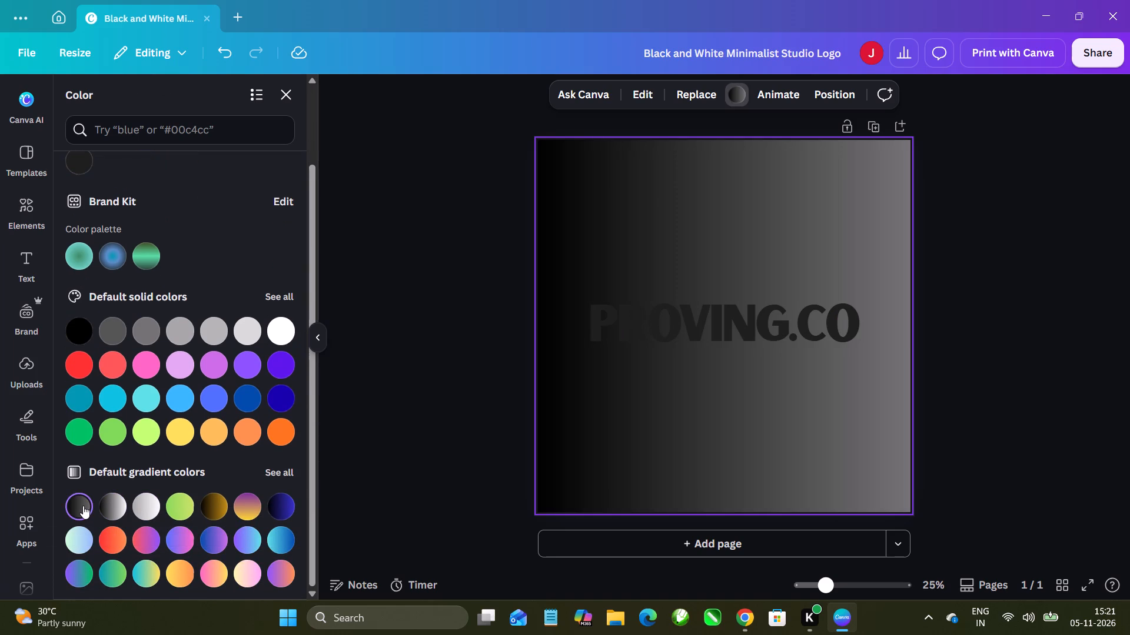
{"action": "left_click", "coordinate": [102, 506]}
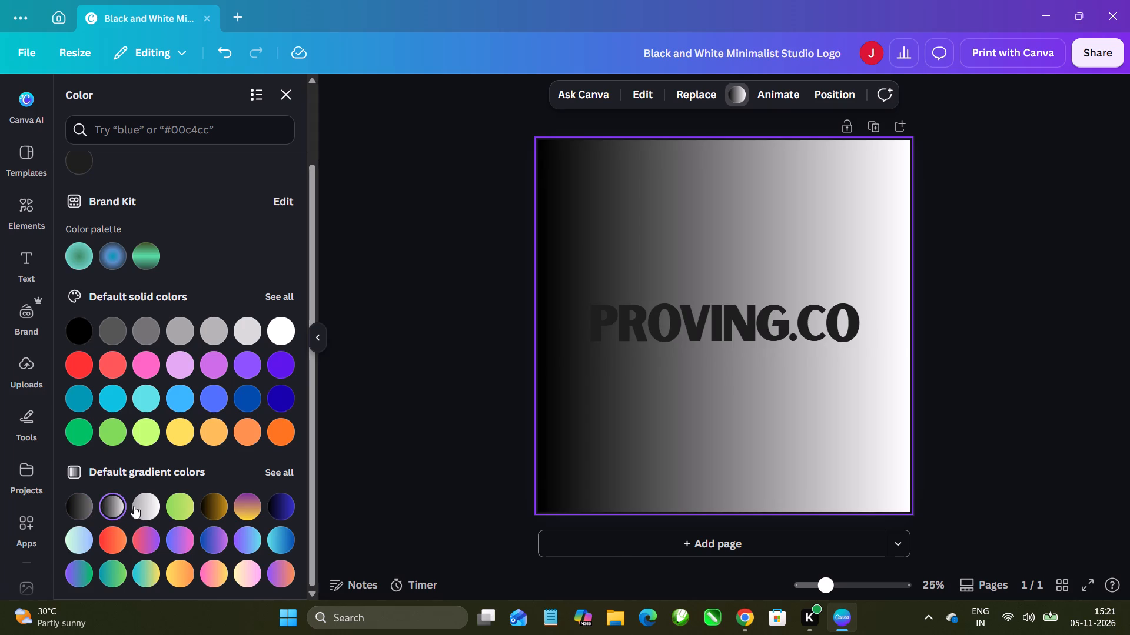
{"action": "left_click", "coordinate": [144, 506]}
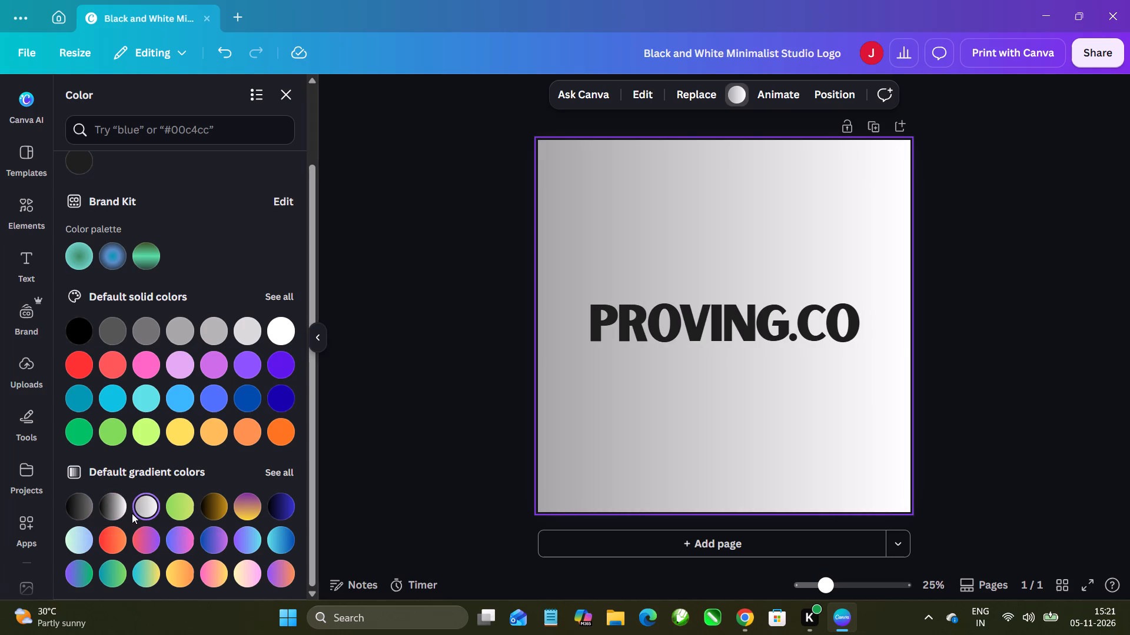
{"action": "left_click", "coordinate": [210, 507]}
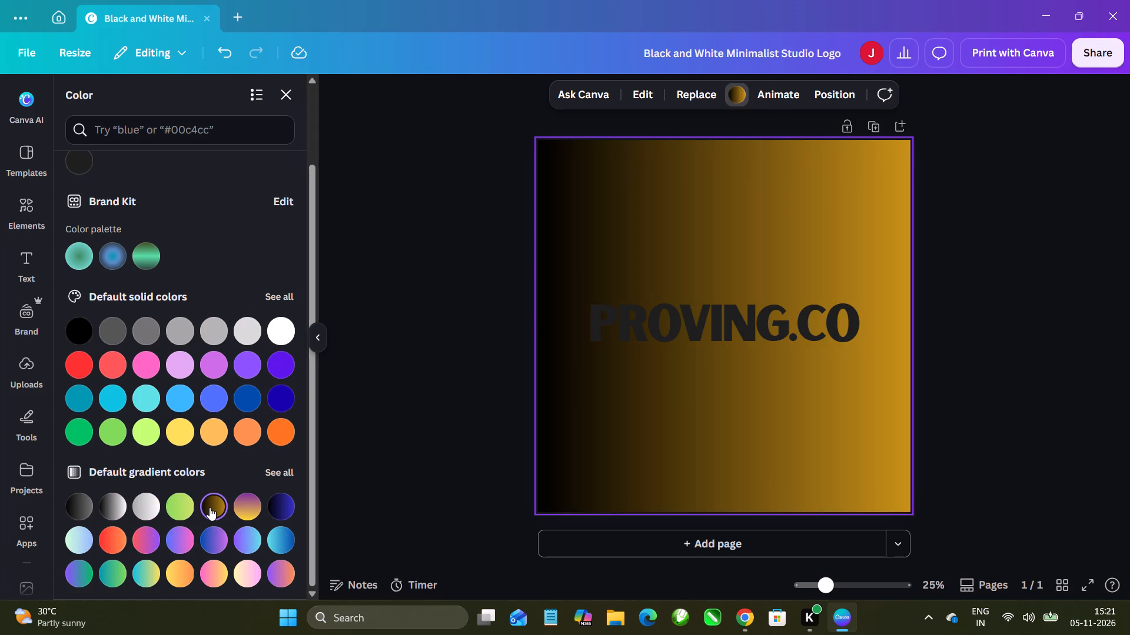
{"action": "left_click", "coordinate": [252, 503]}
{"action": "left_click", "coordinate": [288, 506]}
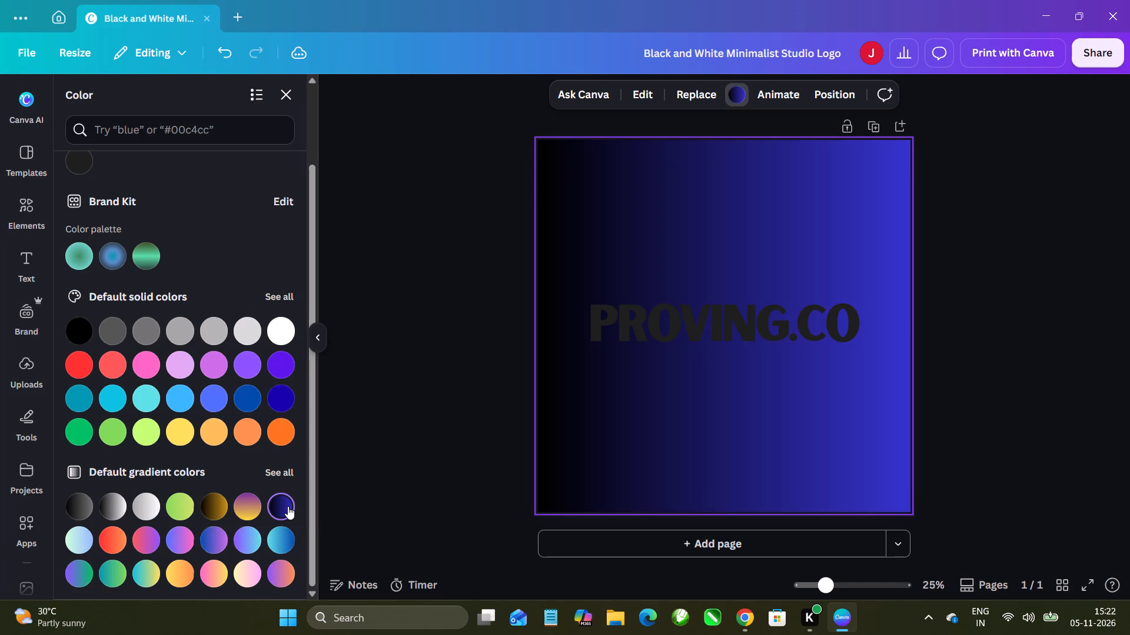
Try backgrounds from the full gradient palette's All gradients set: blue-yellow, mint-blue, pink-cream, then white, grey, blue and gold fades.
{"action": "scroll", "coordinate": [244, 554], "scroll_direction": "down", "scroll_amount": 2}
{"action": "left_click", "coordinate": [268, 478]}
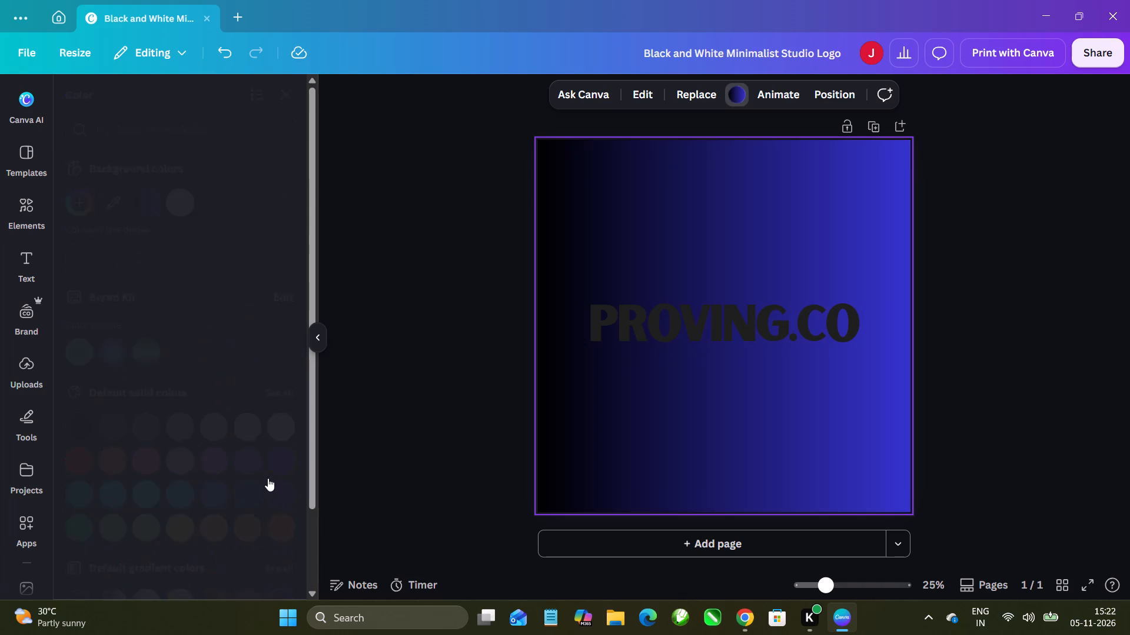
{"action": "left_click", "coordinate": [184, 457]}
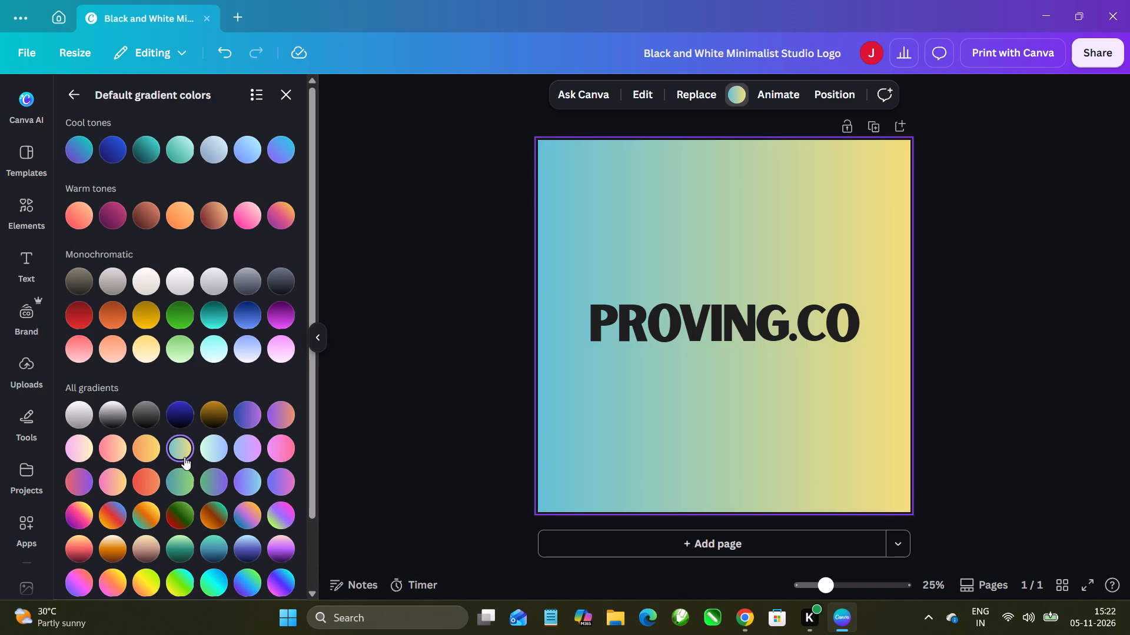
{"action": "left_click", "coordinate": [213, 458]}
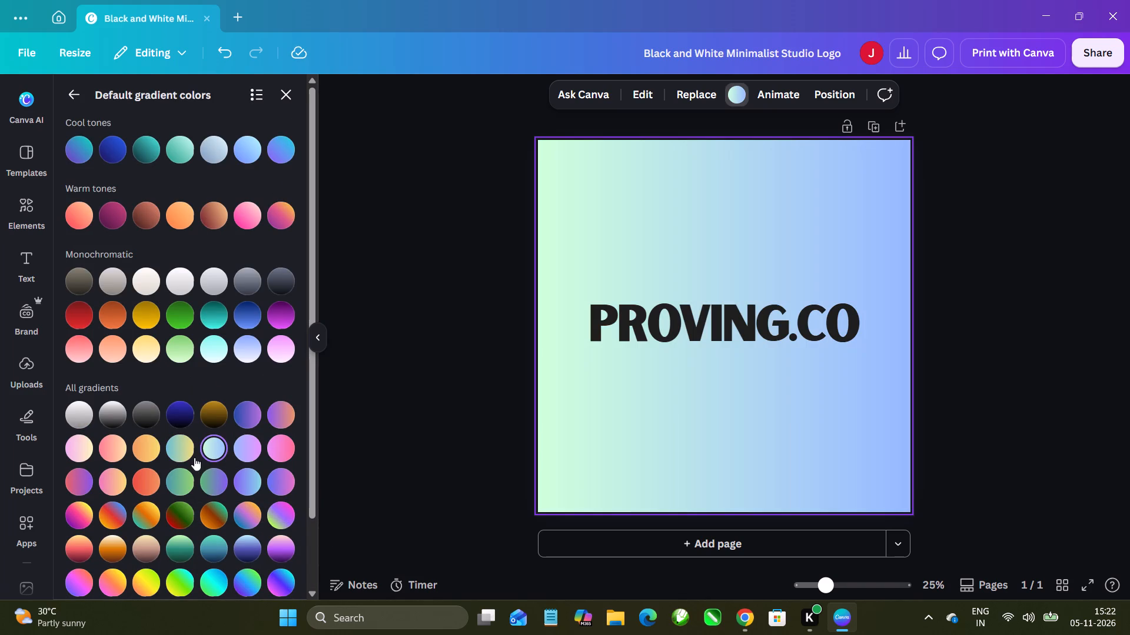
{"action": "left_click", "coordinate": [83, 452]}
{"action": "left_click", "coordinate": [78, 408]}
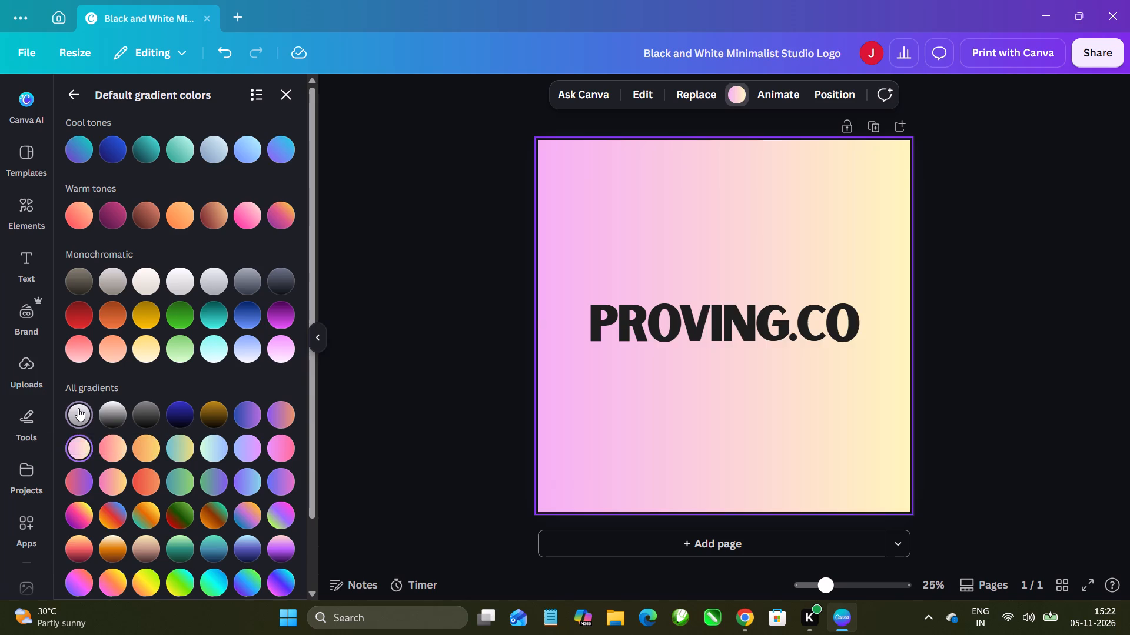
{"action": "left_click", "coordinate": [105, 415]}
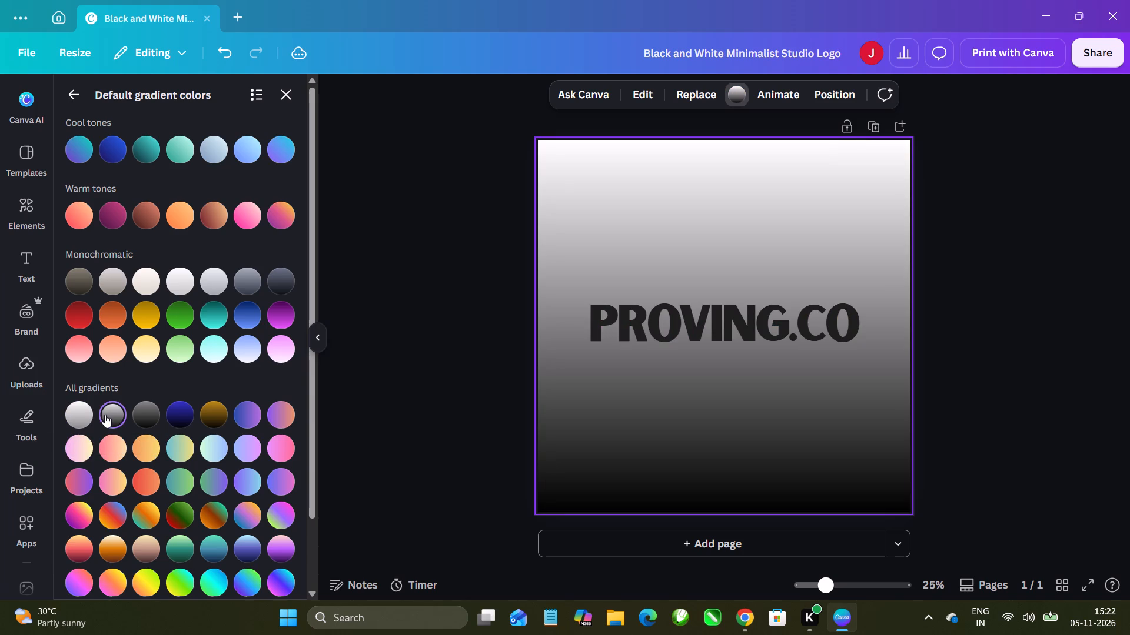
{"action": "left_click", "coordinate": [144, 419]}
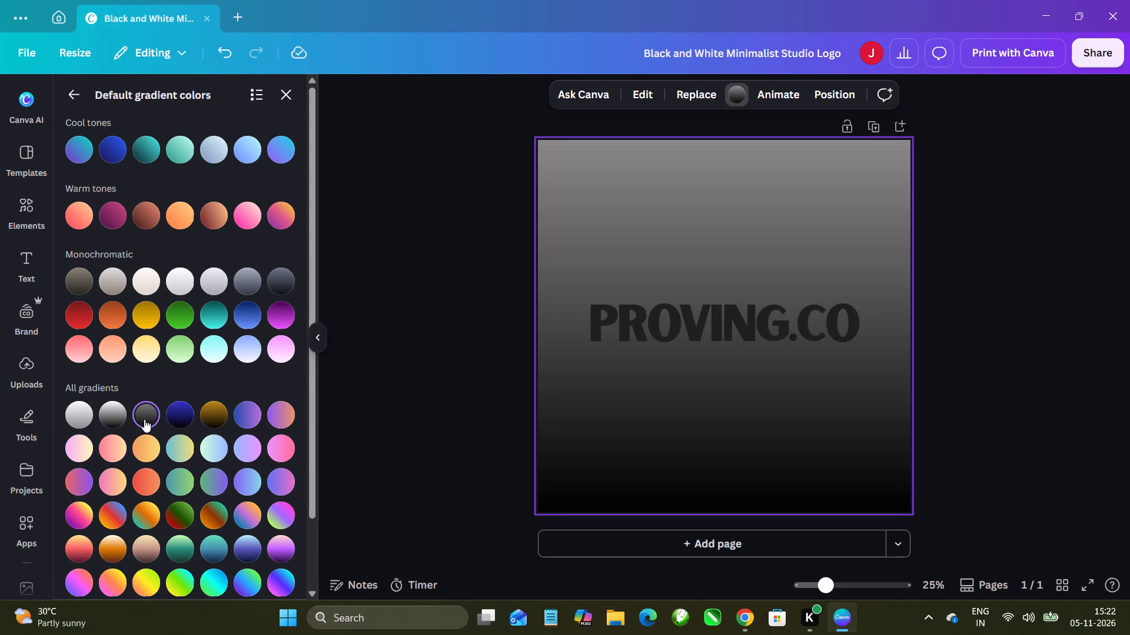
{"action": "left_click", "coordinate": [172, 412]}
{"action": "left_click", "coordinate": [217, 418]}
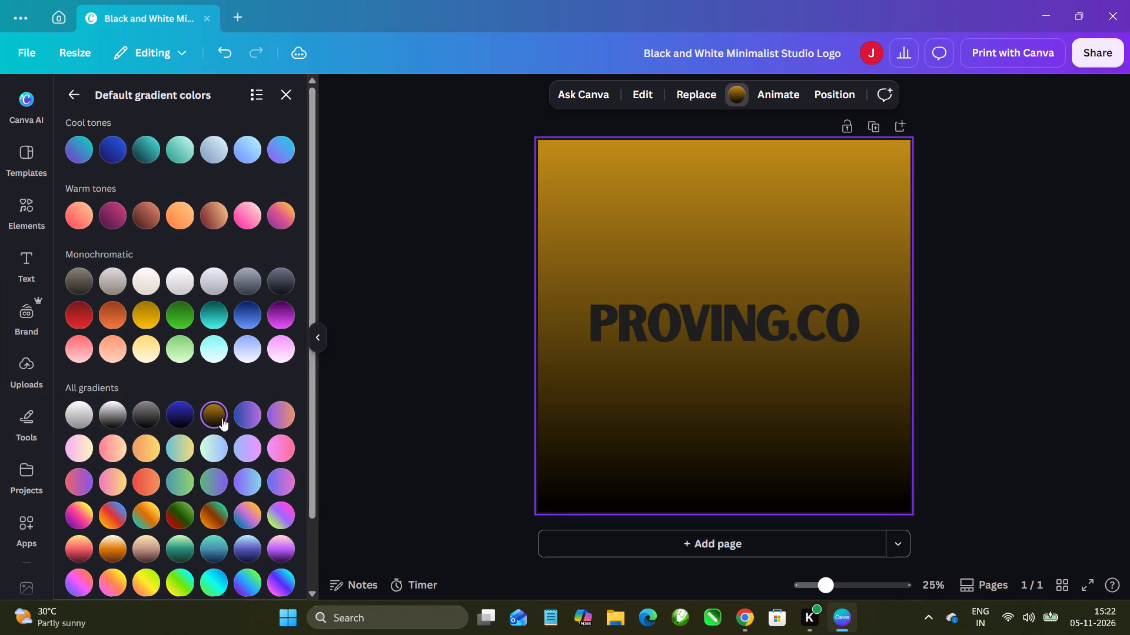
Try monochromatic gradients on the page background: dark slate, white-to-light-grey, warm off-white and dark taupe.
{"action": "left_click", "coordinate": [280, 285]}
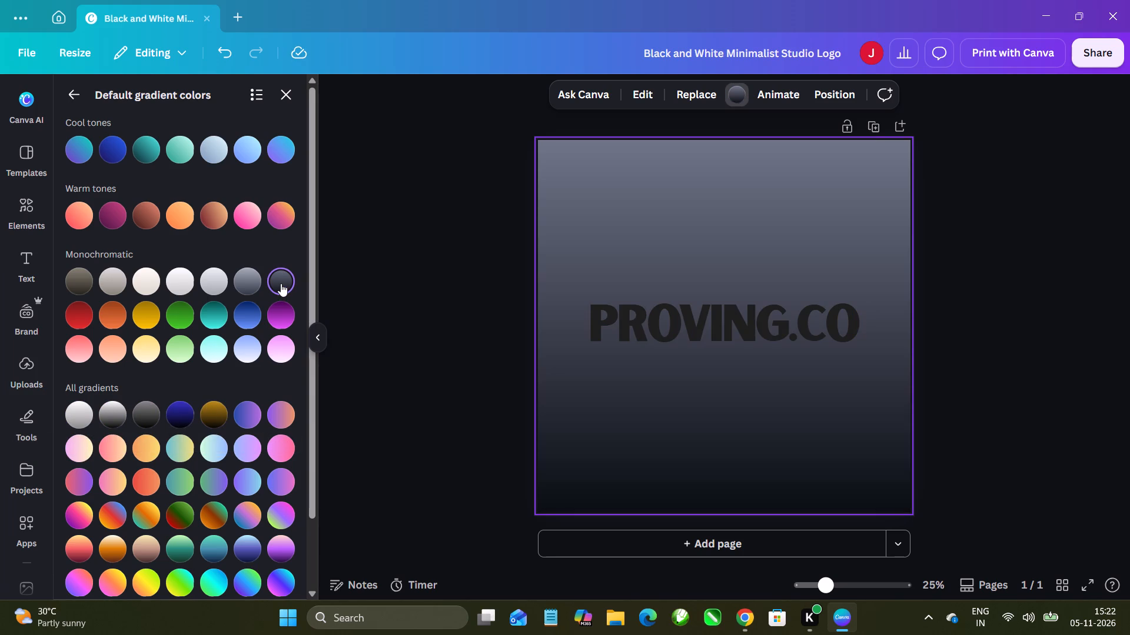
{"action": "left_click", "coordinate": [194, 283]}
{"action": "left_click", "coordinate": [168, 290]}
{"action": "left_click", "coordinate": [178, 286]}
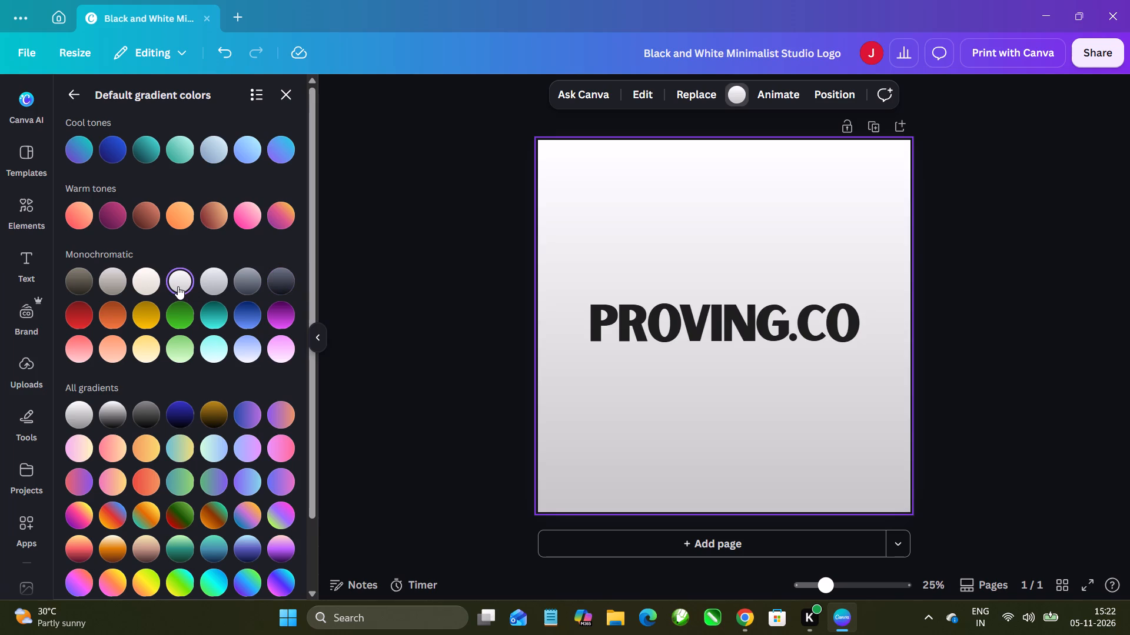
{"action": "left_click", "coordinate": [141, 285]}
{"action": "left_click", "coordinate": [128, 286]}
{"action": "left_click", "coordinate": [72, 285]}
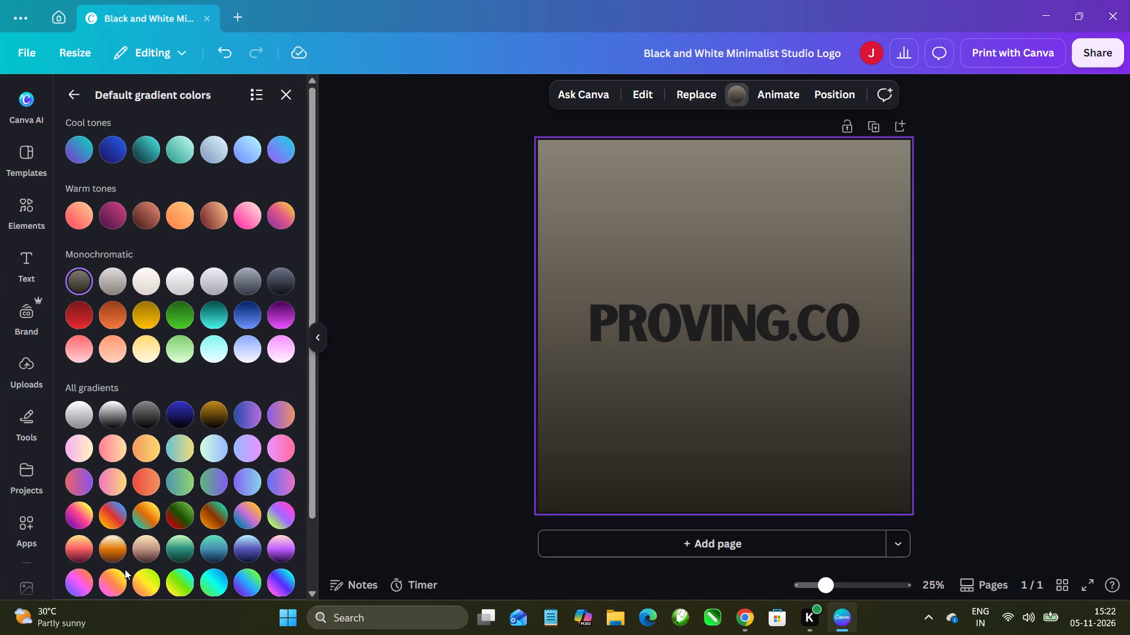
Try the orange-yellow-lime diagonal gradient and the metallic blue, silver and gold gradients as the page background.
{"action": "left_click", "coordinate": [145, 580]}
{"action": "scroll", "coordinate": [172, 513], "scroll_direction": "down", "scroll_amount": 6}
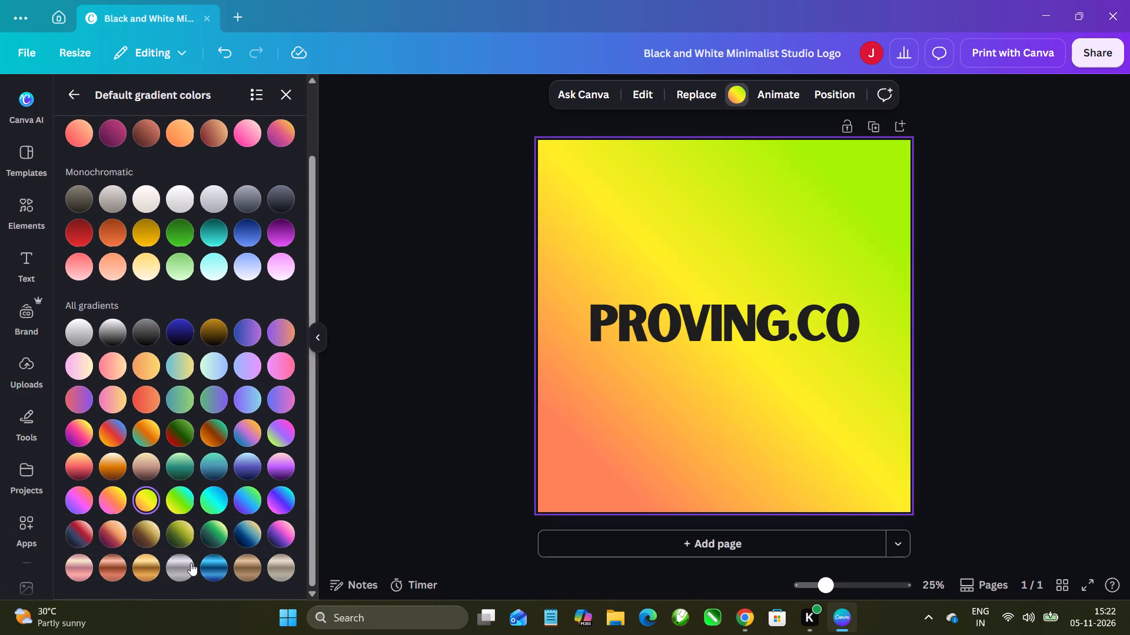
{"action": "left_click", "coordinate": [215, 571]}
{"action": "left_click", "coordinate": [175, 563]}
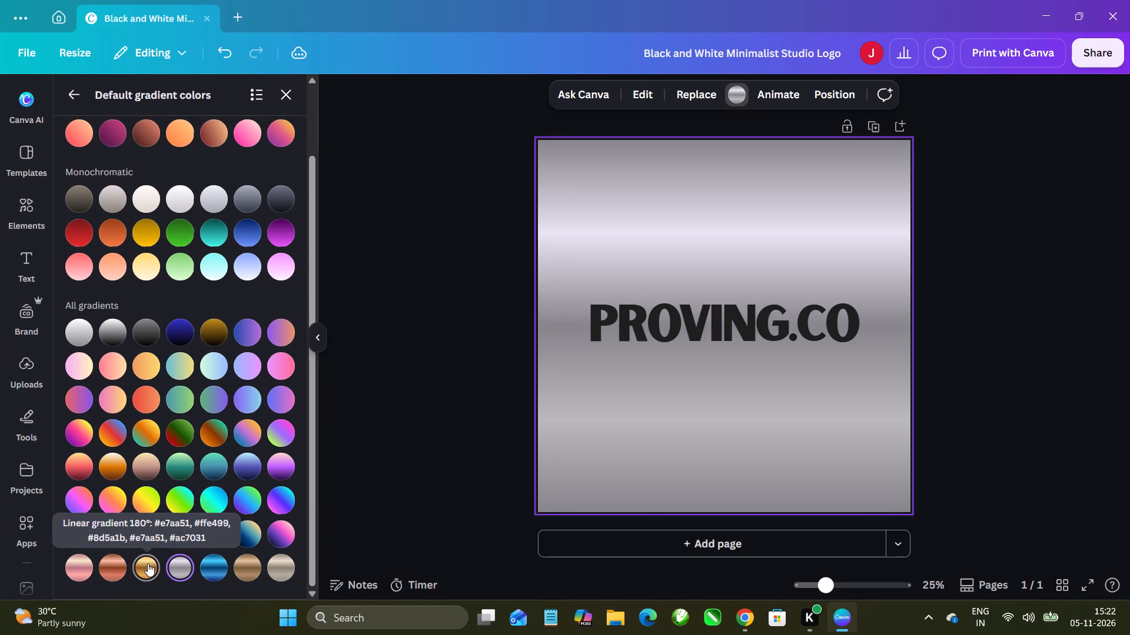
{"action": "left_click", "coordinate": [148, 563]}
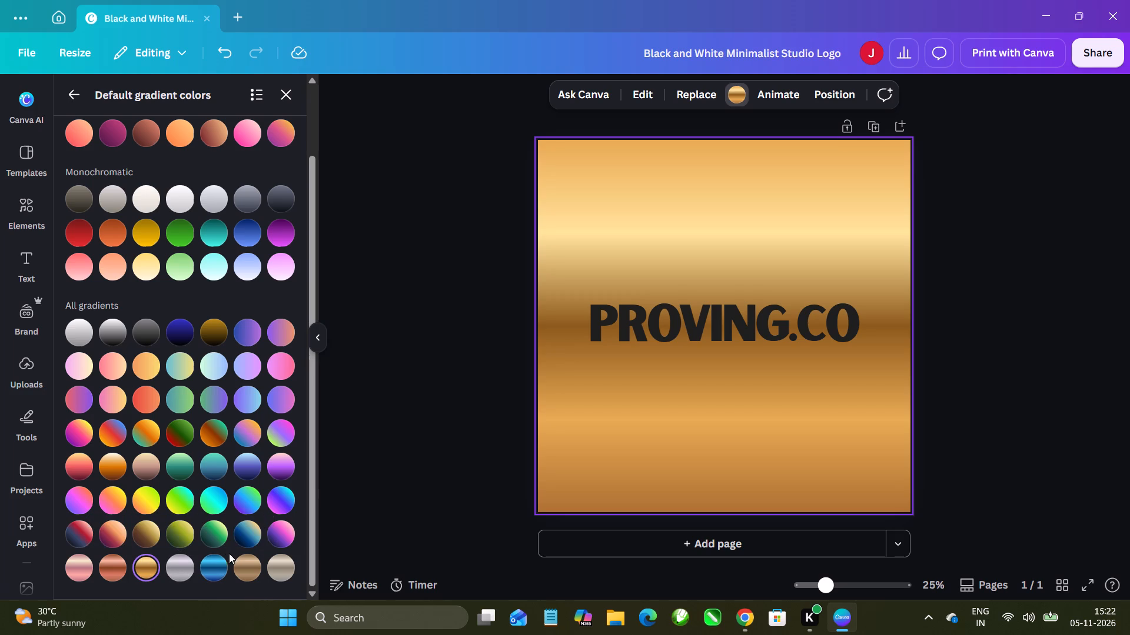
Apply the last metallic gradient, in beige and grey-taupe, from the All gradients set to the page background.
{"action": "left_click", "coordinate": [277, 573]}
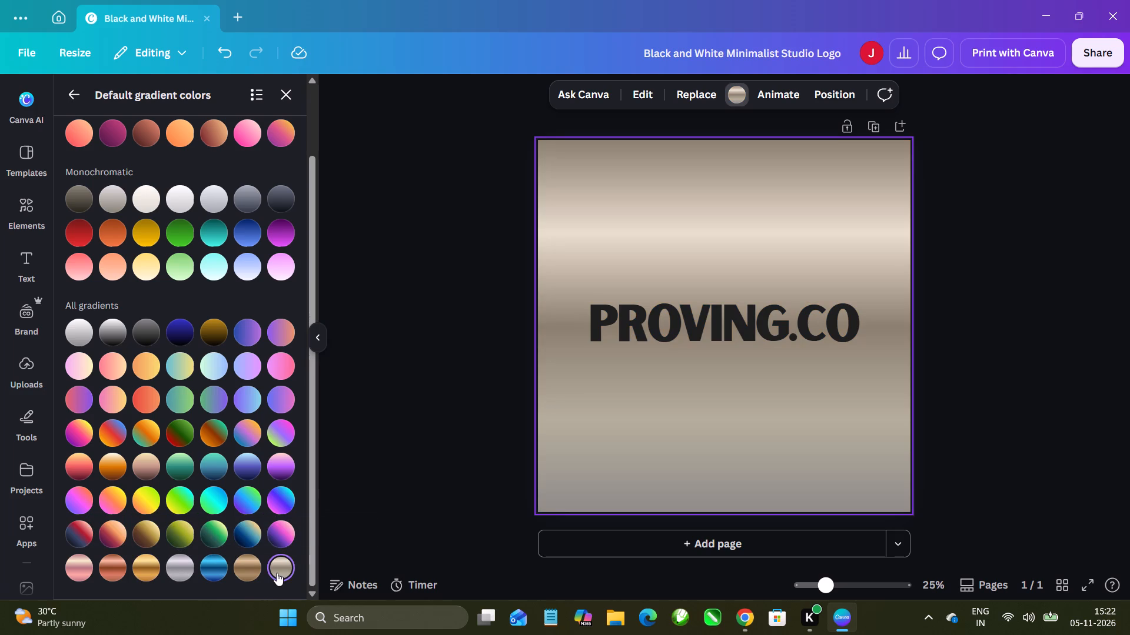
{"action": "scroll", "coordinate": [142, 468], "scroll_direction": "down", "scroll_amount": 4}
{"action": "scroll", "coordinate": [147, 465], "scroll_direction": "up", "scroll_amount": 5}
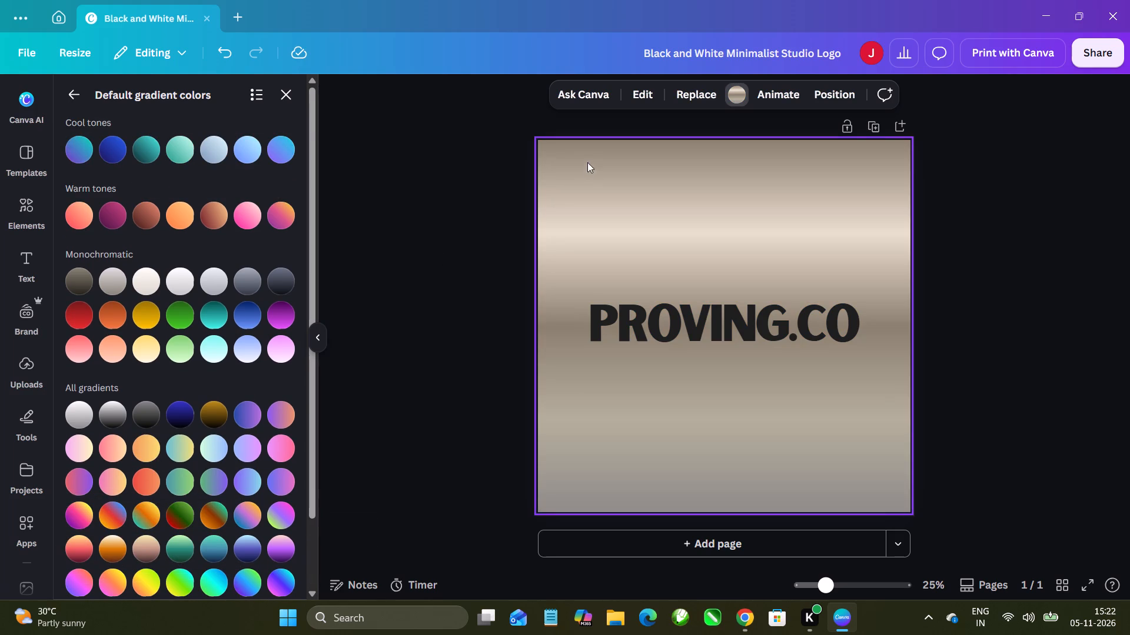
Try letter spacings of 178 and -200 on the PROVING.CO wordmark, and set it to 0.
{"action": "left_click", "coordinate": [712, 312]}
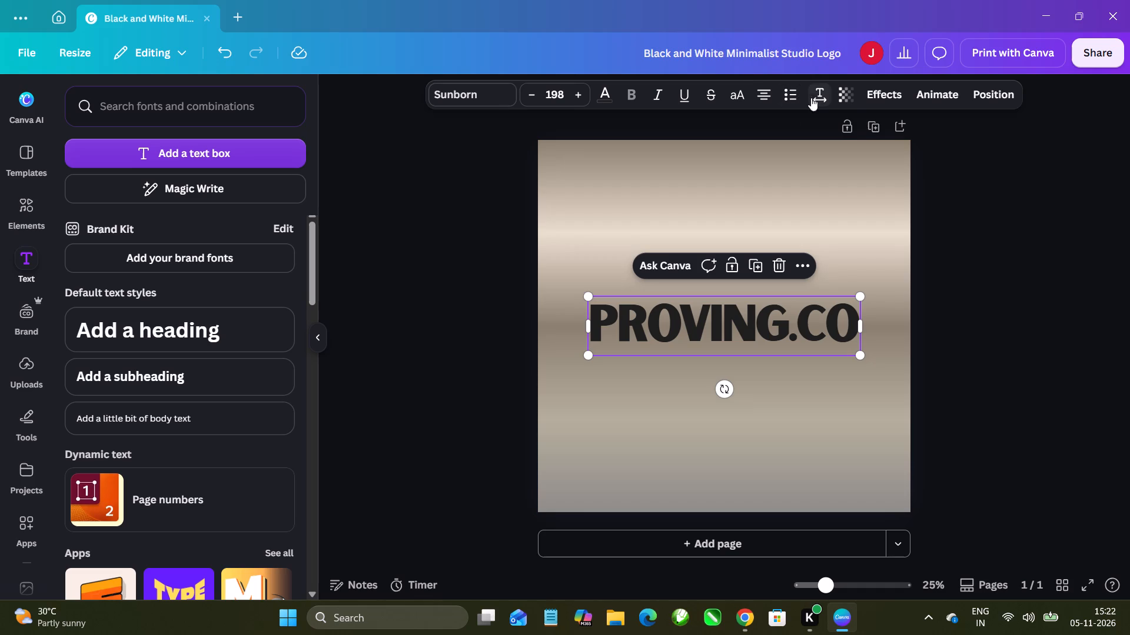
{"action": "left_click", "coordinate": [816, 98]}
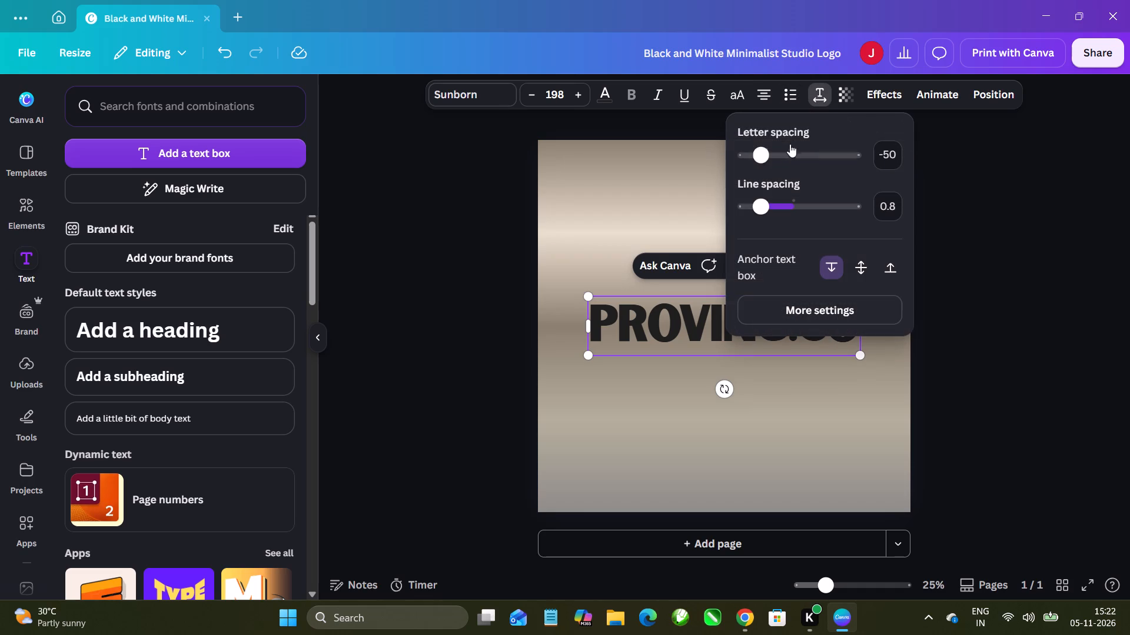
{"action": "left_click_drag", "start_coordinate": [770, 157], "coordinate": [786, 160]}
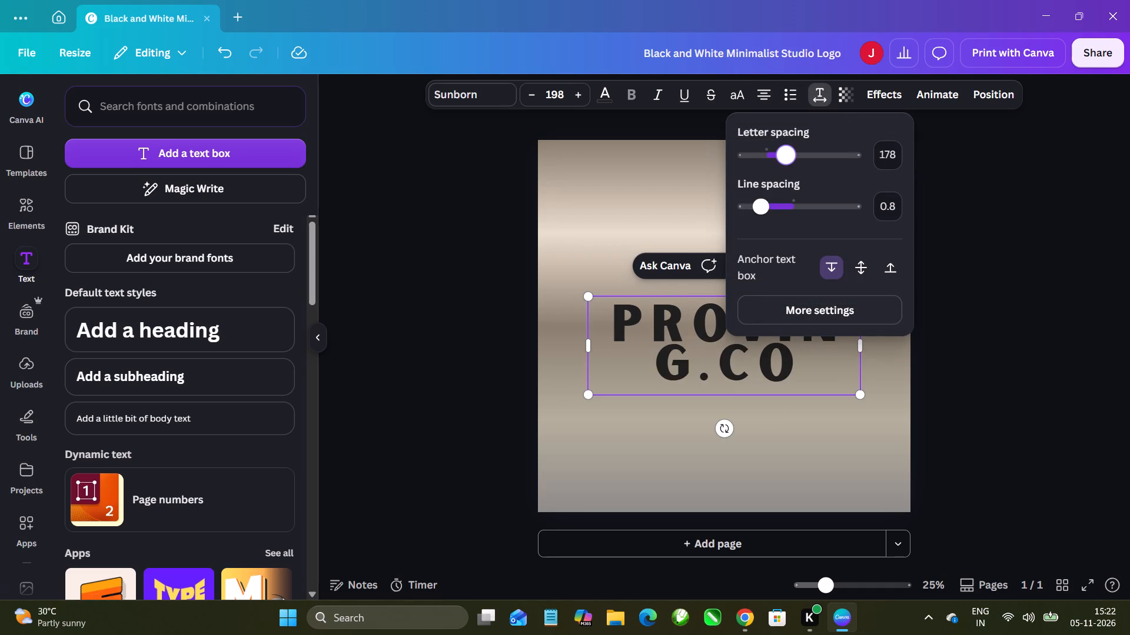
{"action": "left_click_drag", "start_coordinate": [786, 160], "coordinate": [708, 172]}
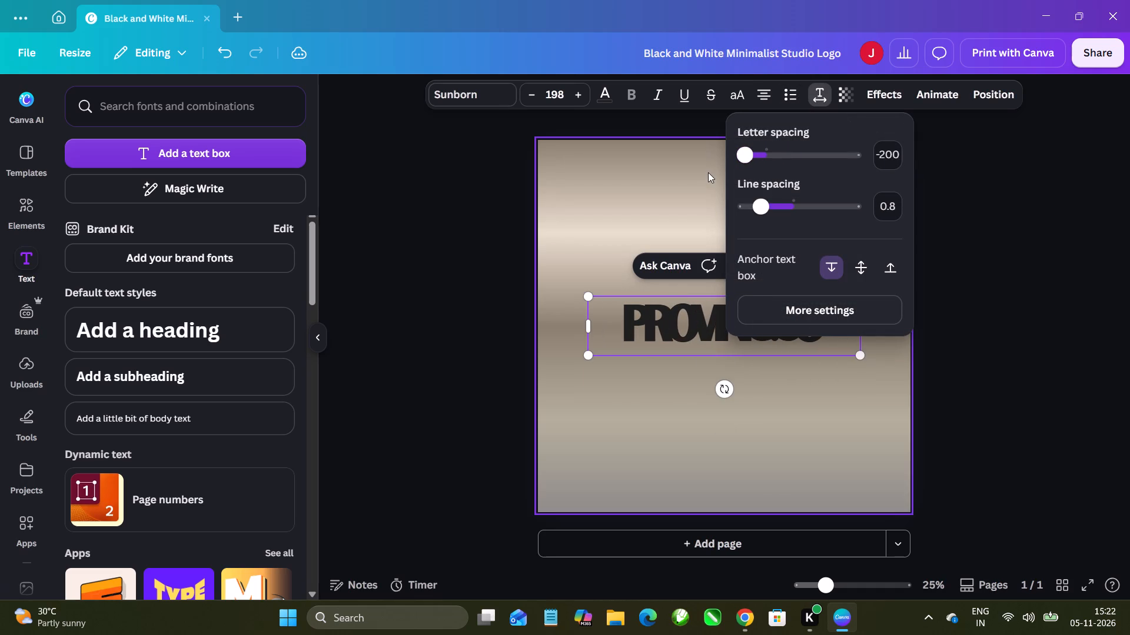
{"action": "left_click", "coordinate": [769, 157]}
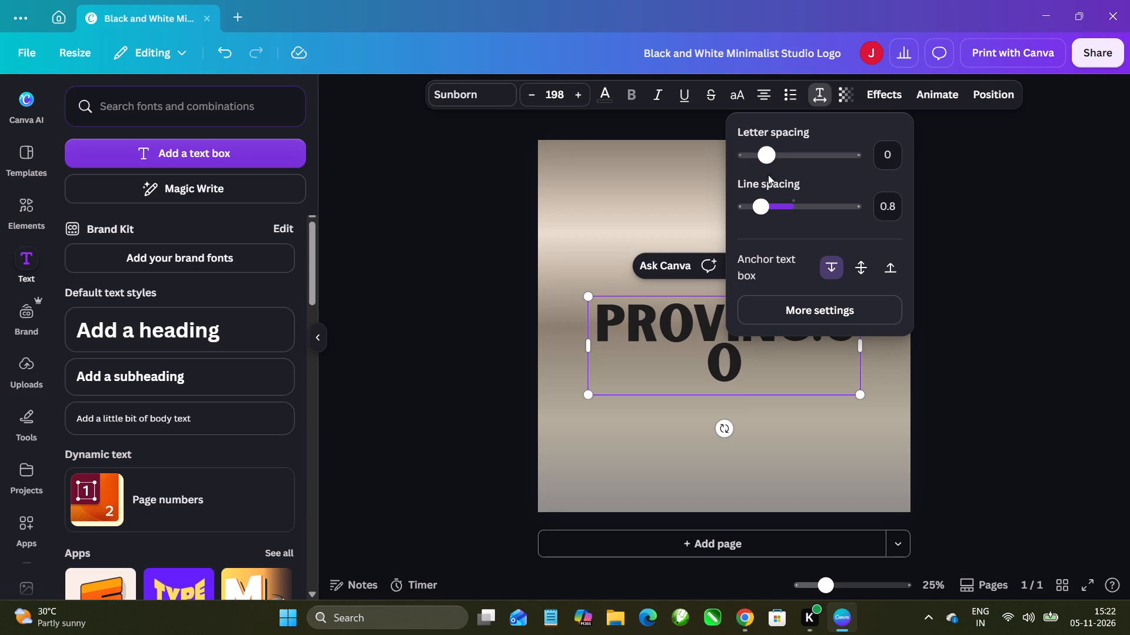
Try line spacings of 0.89, 0.85 and 0.81 on the wordmark, and set it to 0.92.
{"action": "left_click_drag", "start_coordinate": [766, 200], "coordinate": [765, 209]}
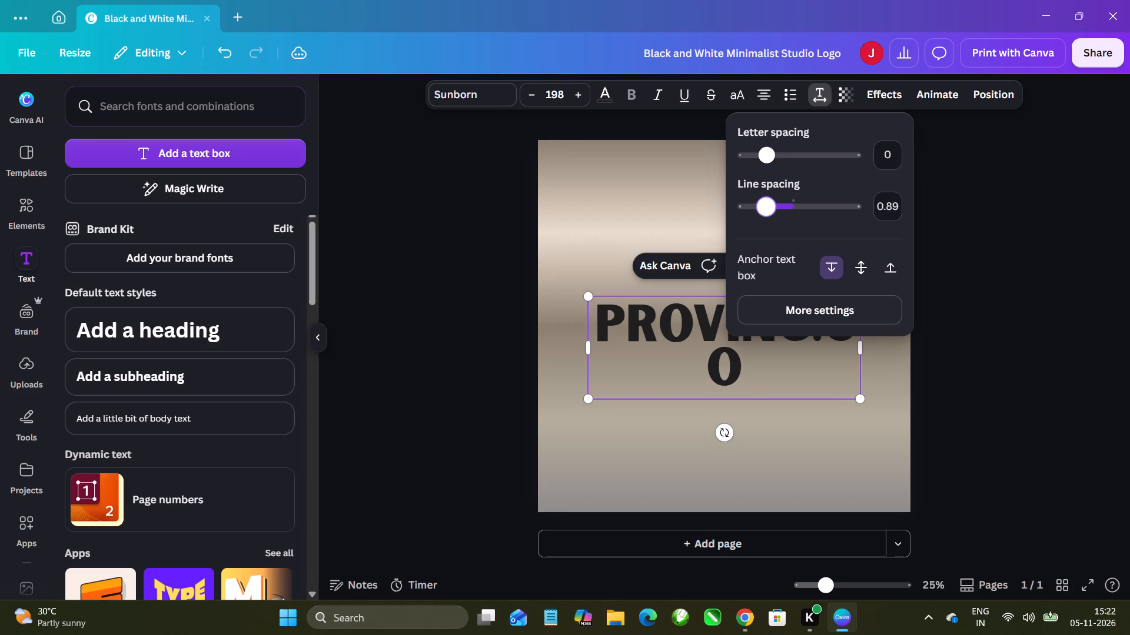
{"action": "left_click_drag", "start_coordinate": [765, 209], "coordinate": [763, 211]}
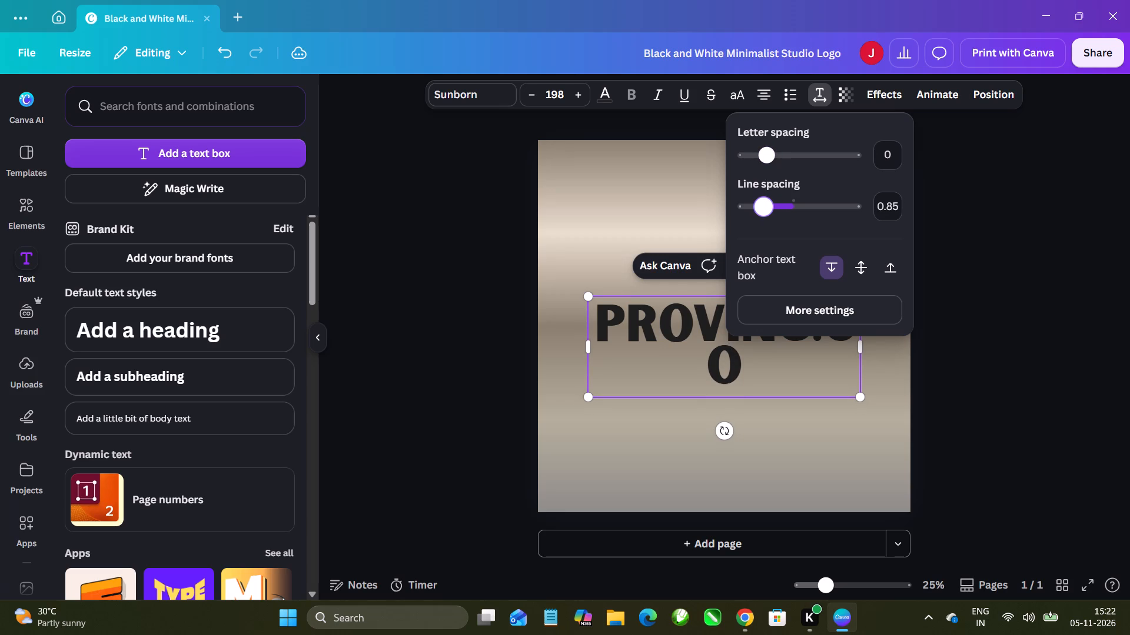
{"action": "left_click_drag", "start_coordinate": [763, 211], "coordinate": [761, 213]}
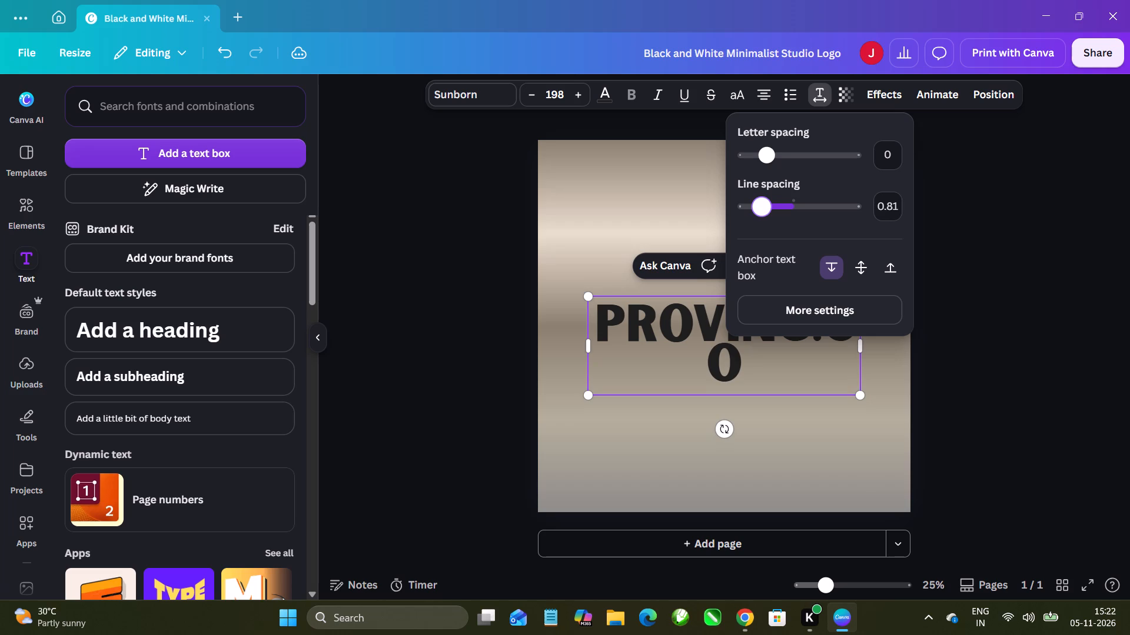
{"action": "left_click_drag", "start_coordinate": [761, 213], "coordinate": [767, 213]}
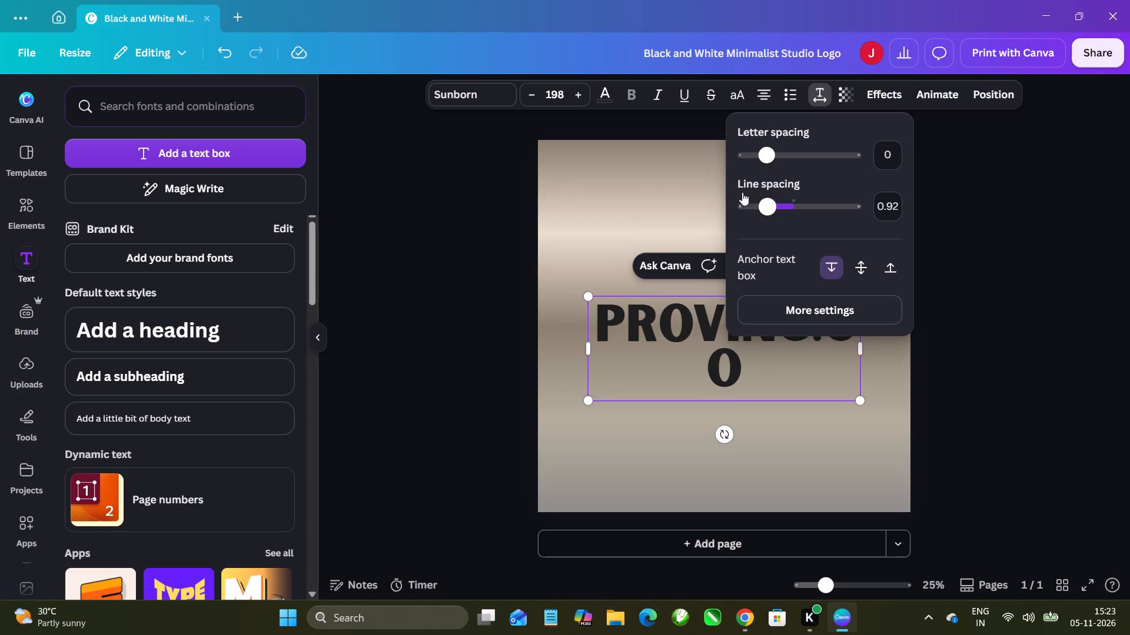
Reduce the PROVING.CO wordmark's font size to 179 so it fits on a single line.
{"action": "left_click", "coordinate": [497, 182]}
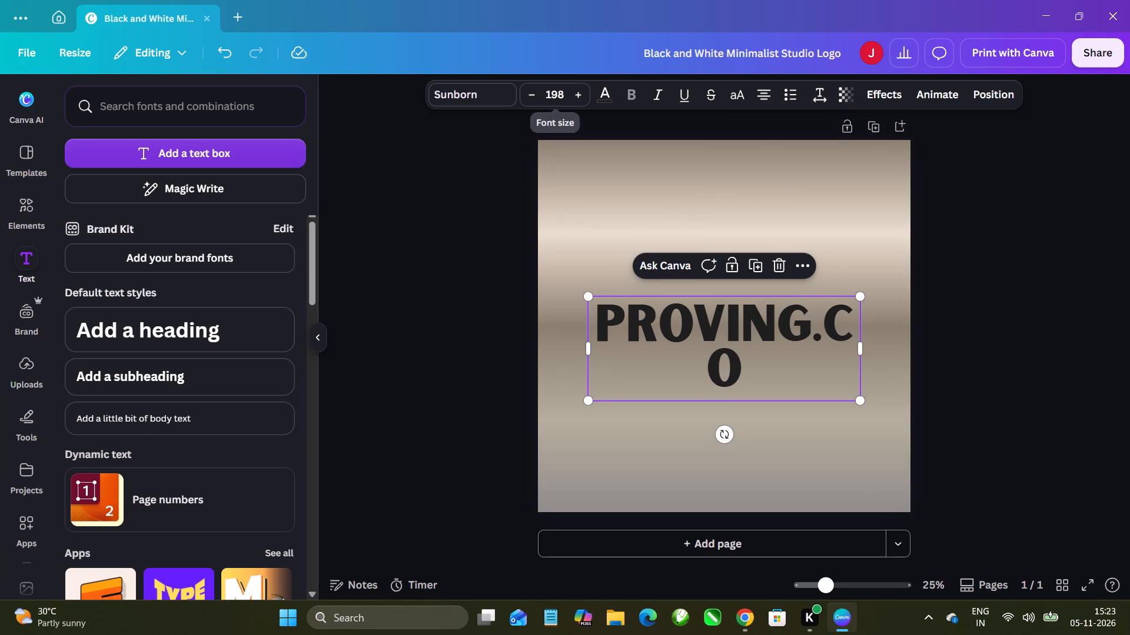
{"action": "left_click", "coordinate": [533, 98]}
{"action": "triple_click", "coordinate": [533, 98]}
{"action": "triple_click", "coordinate": [533, 98]}
{"action": "left_click", "coordinate": [533, 98]}
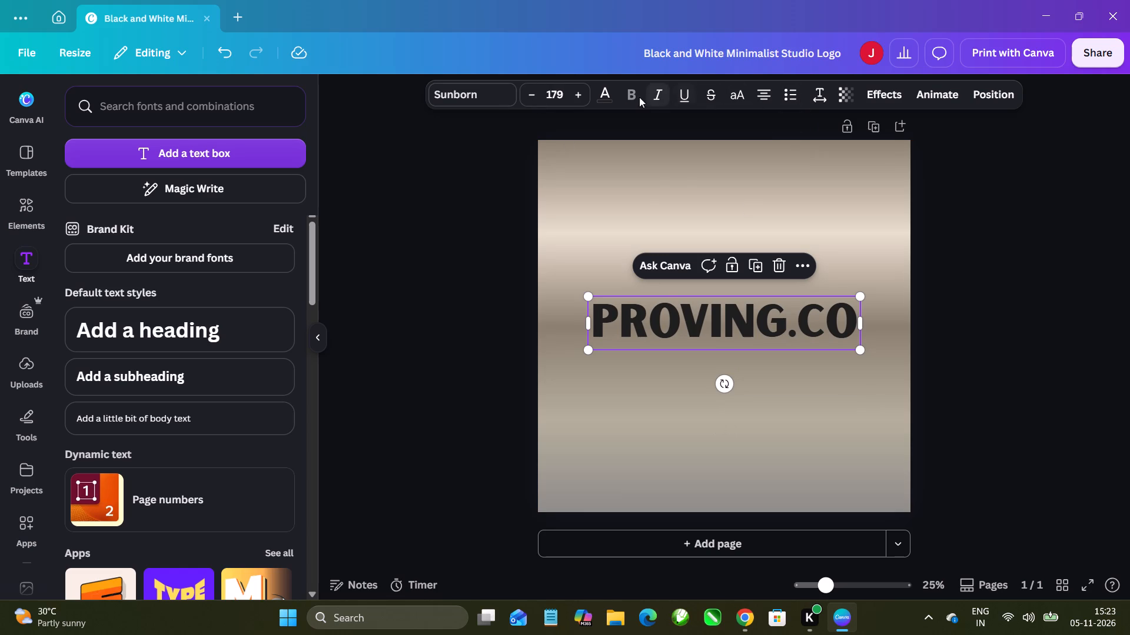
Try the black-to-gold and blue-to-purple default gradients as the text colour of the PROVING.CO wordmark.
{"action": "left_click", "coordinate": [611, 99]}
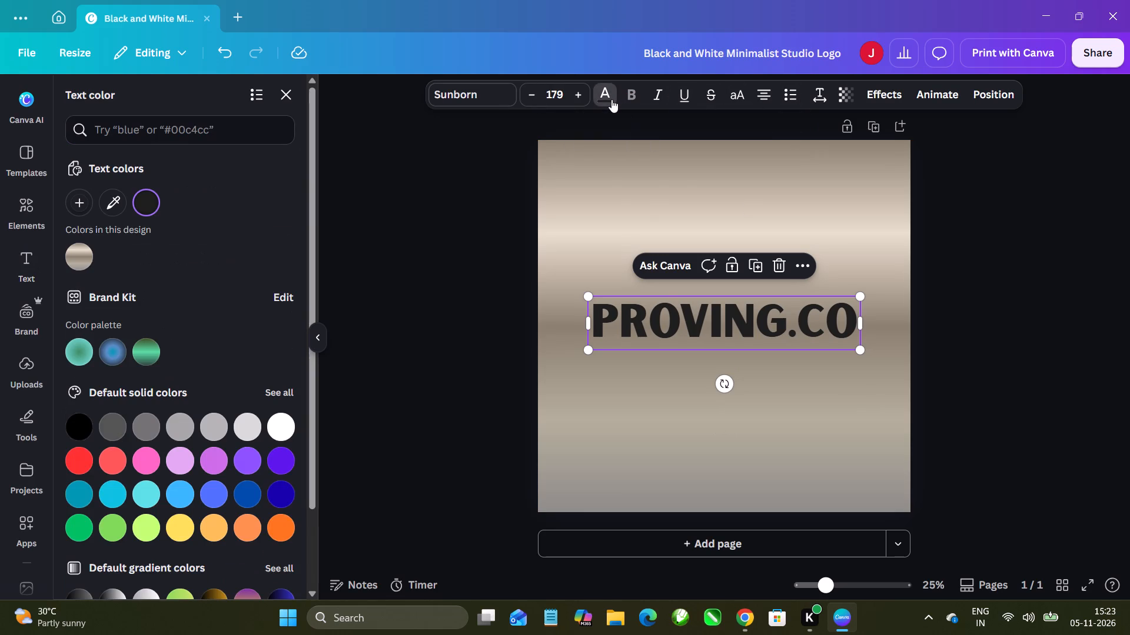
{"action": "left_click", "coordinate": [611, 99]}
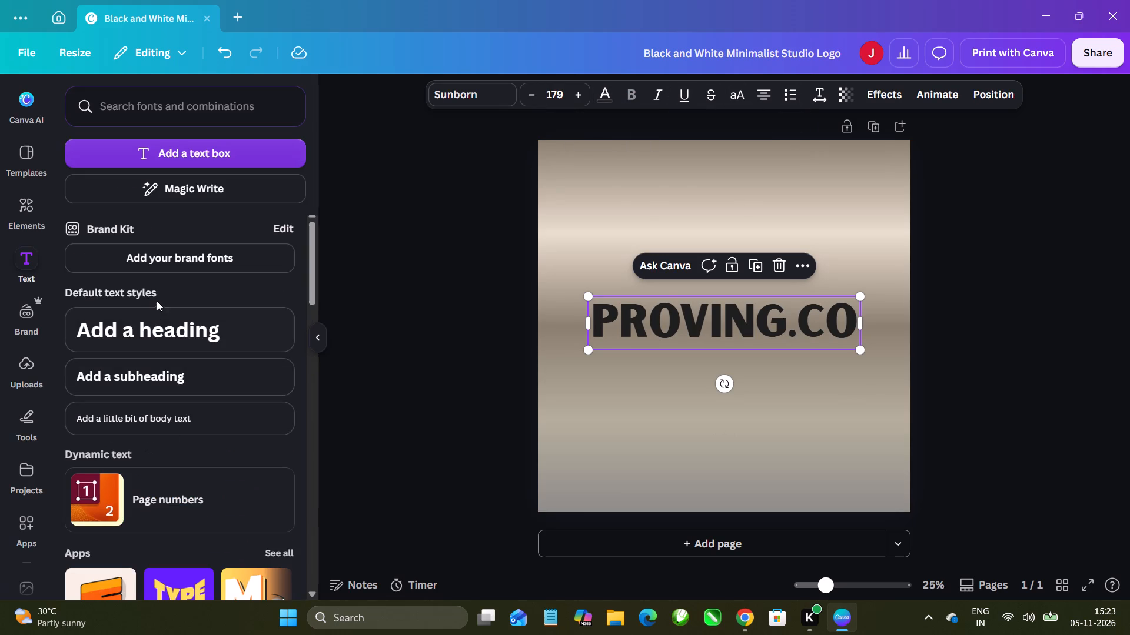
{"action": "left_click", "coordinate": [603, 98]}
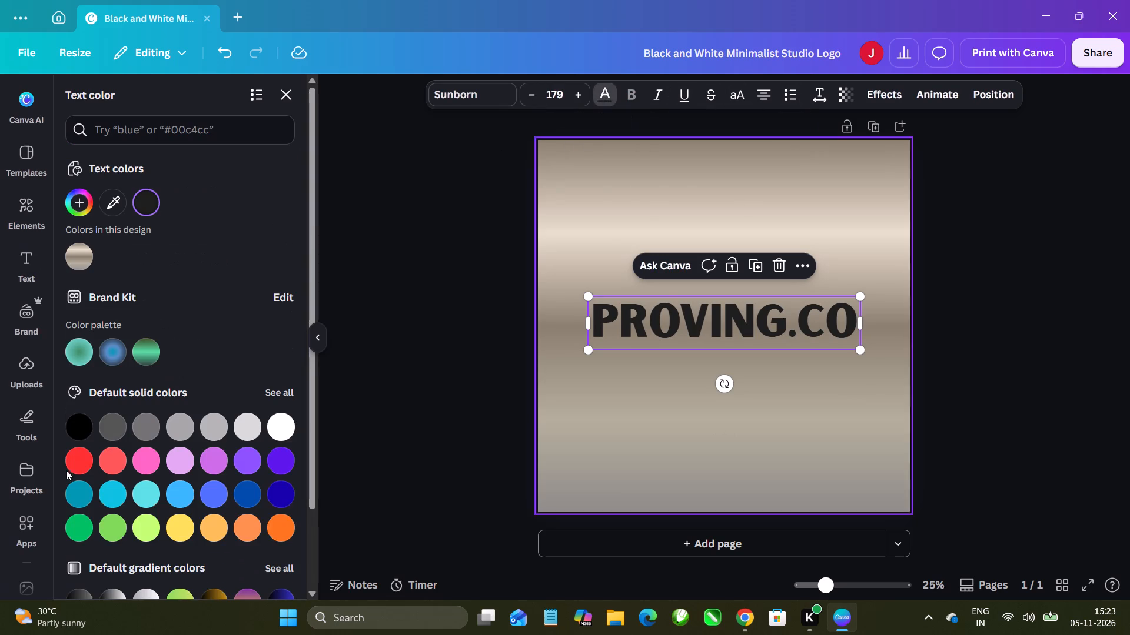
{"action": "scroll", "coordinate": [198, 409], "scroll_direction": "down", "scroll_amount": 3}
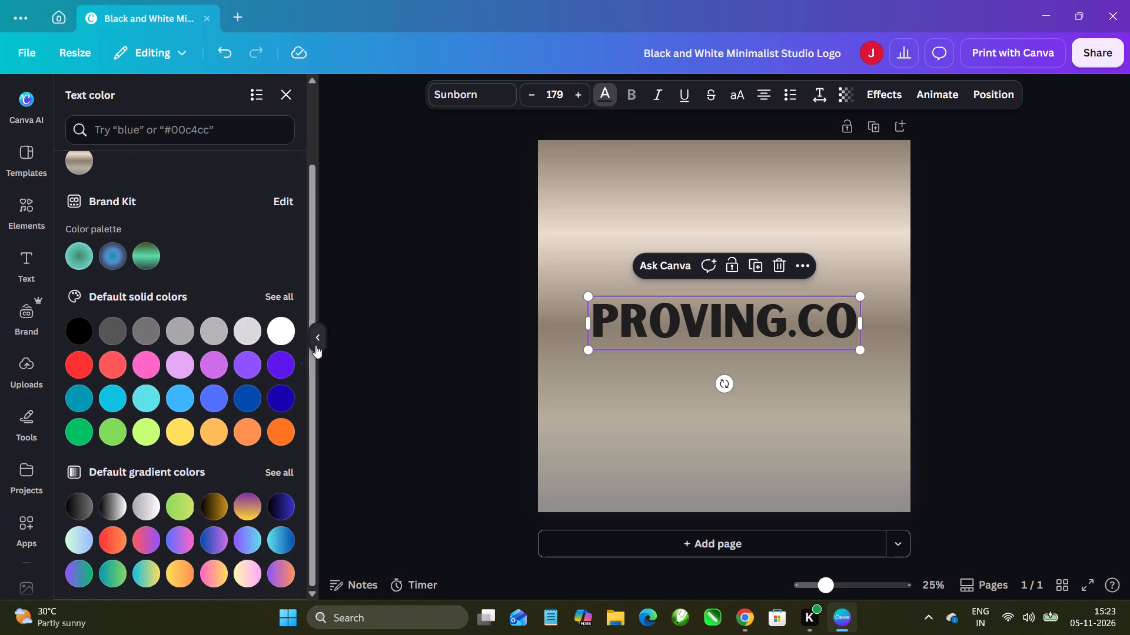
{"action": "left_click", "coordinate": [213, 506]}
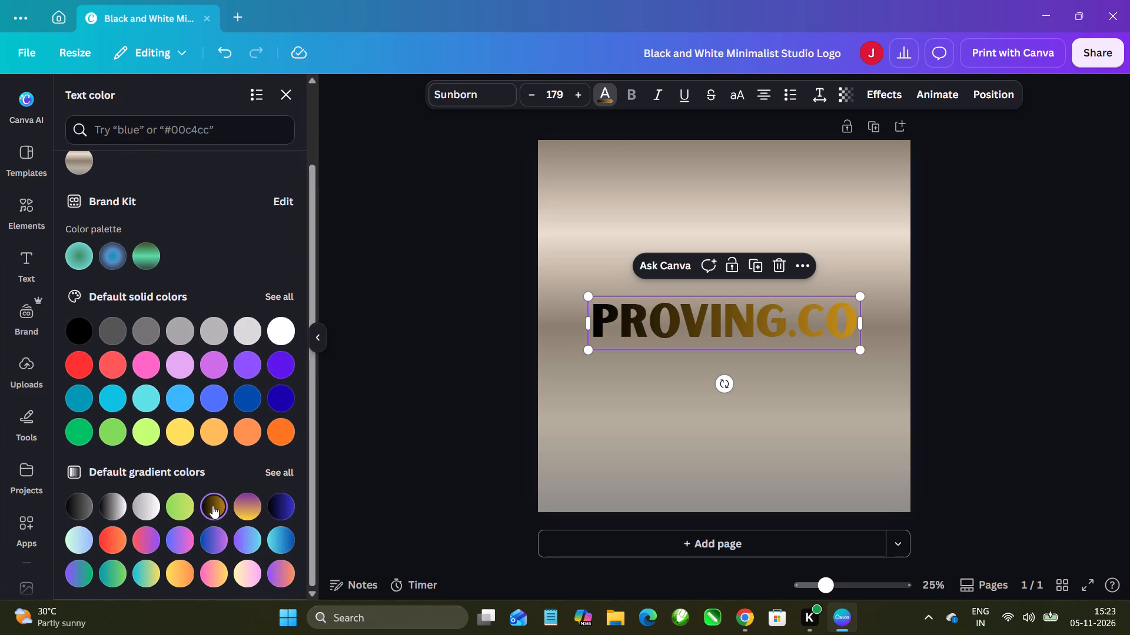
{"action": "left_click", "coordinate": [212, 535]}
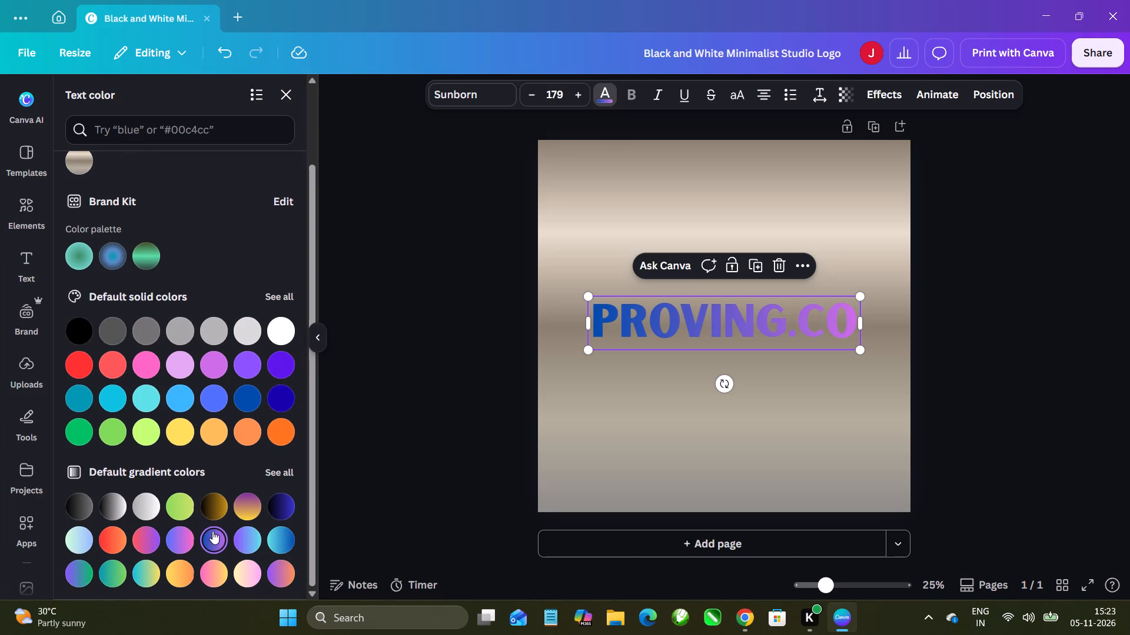
Apply the metallic gold gradient from the full All gradients set to the PROVING.CO wordmark's text.
{"action": "left_click", "coordinate": [274, 468]}
{"action": "scroll", "coordinate": [192, 484], "scroll_direction": "down", "scroll_amount": 6}
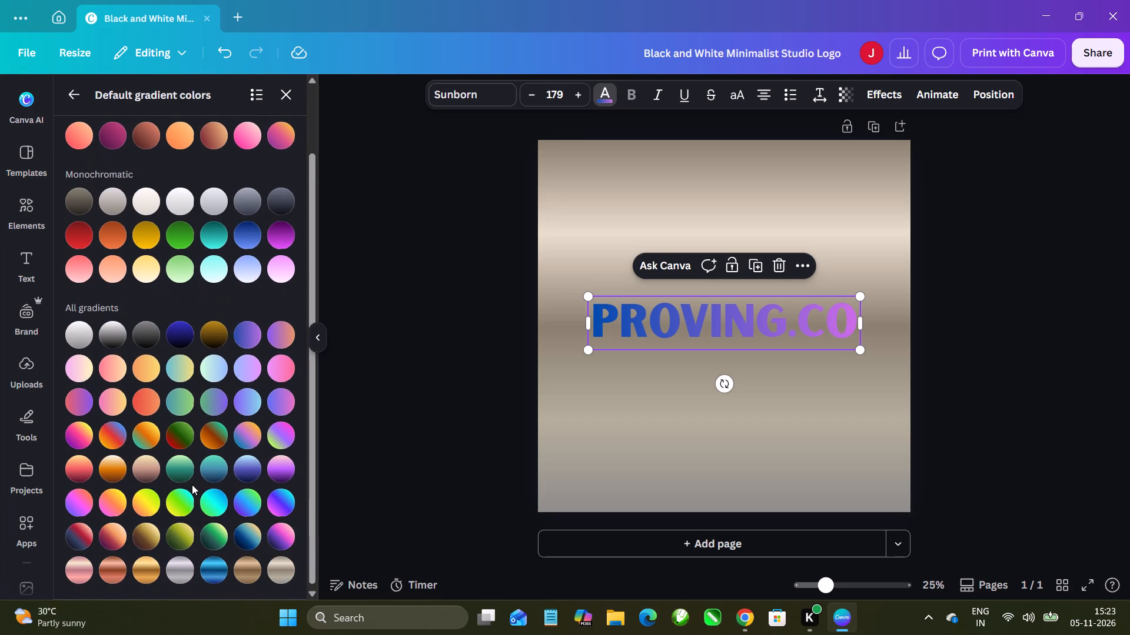
{"action": "scroll", "coordinate": [192, 484], "scroll_direction": "down", "scroll_amount": 1}
{"action": "left_click", "coordinate": [147, 567]}
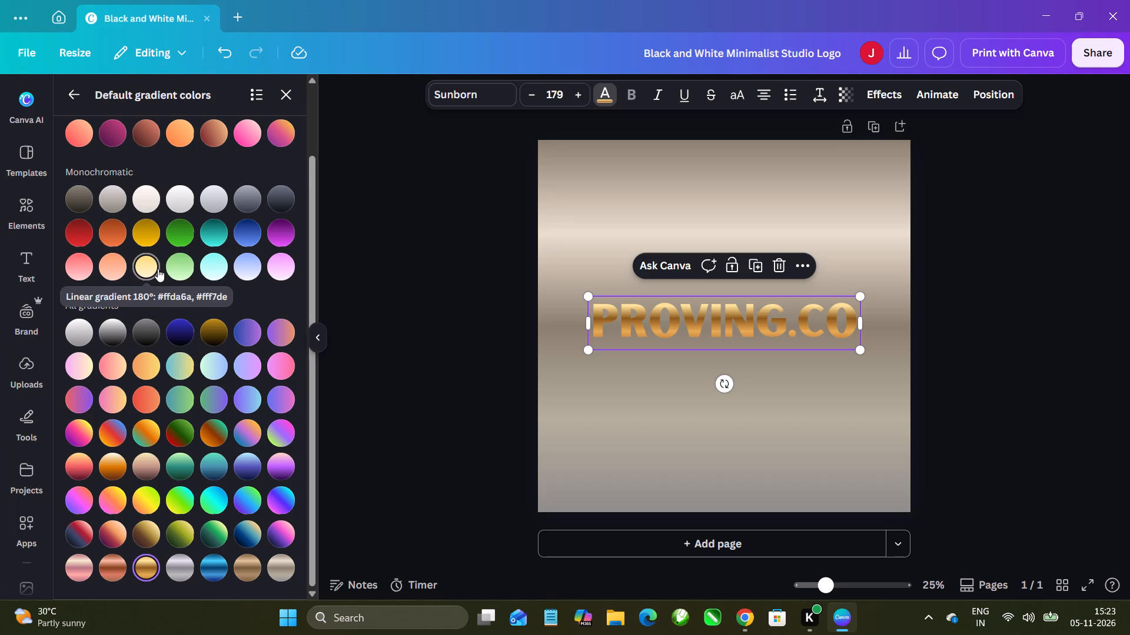
Try the black-to-white and grey-to-white default gradients on the page background, and apply the black-to-grey gradient.
{"action": "left_click", "coordinate": [552, 238]}
{"action": "left_click", "coordinate": [745, 88]}
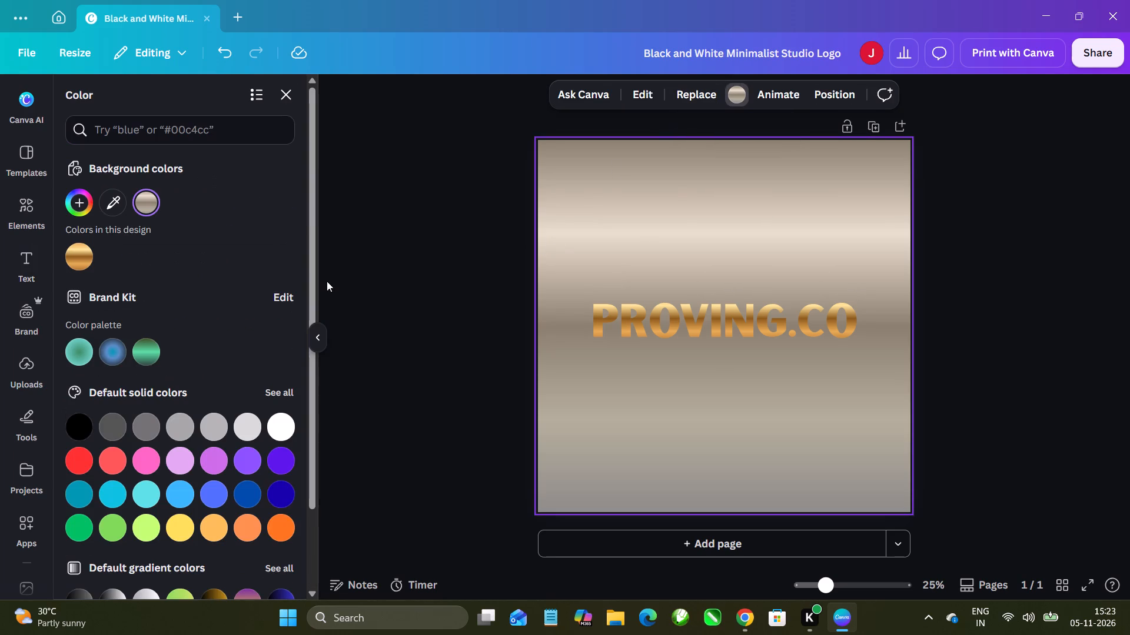
{"action": "scroll", "coordinate": [195, 402], "scroll_direction": "down", "scroll_amount": 2}
{"action": "left_click", "coordinate": [118, 503]}
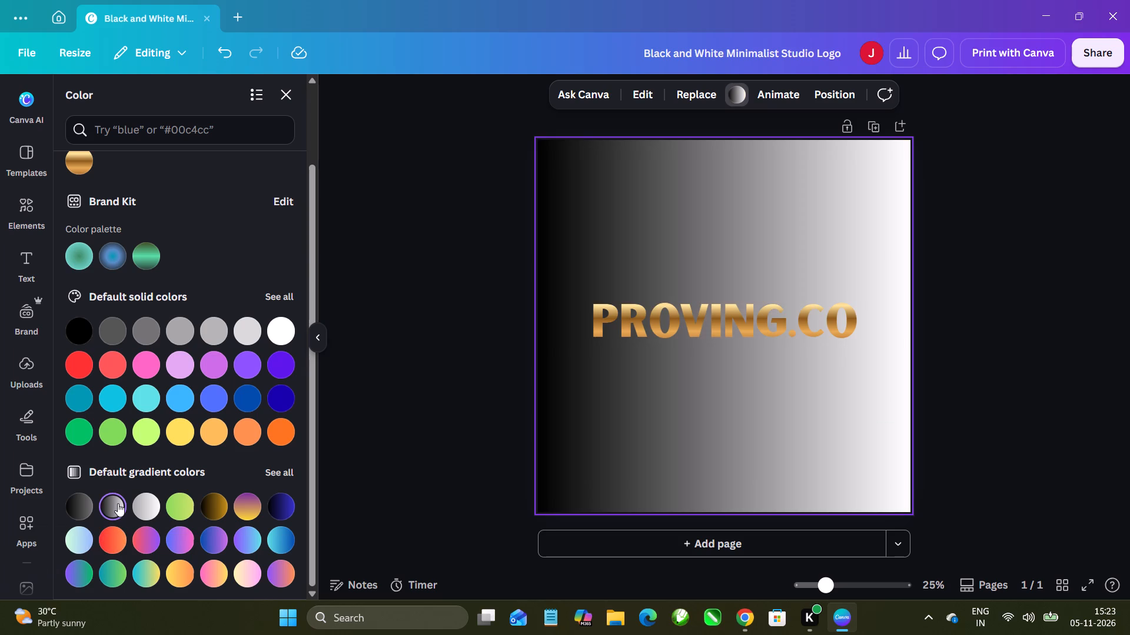
{"action": "left_click", "coordinate": [152, 504]}
{"action": "left_click", "coordinate": [85, 505]}
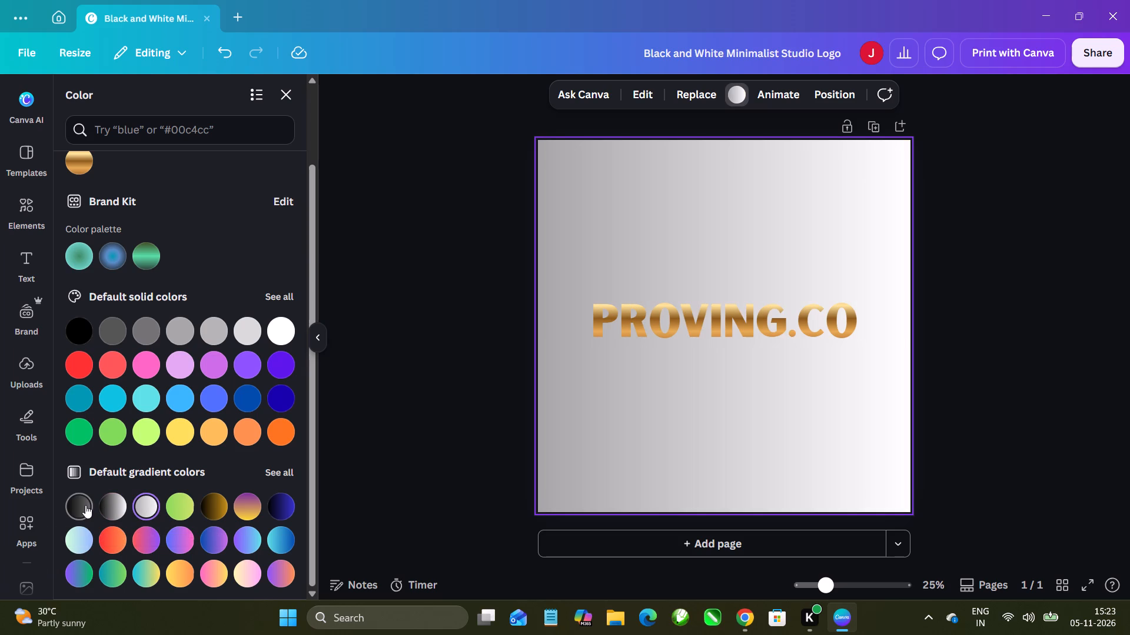
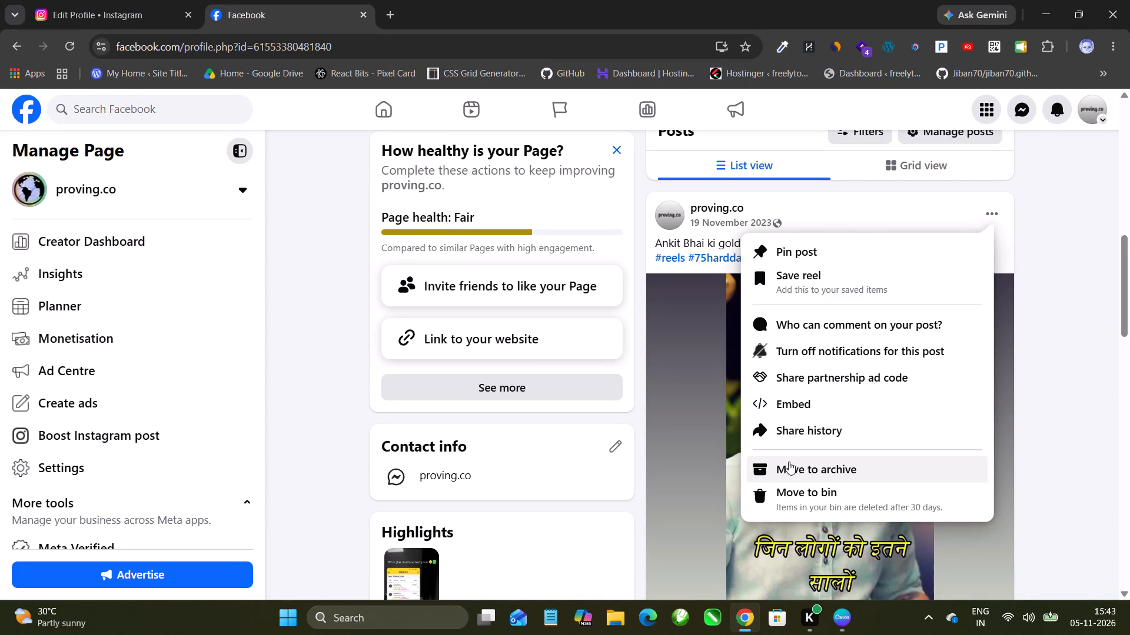
Move the 19 November 2023 golden words reel and the 17 November 2023 Arjun yuddh reel to the bin.
{"action": "left_click", "coordinate": [789, 488]}
{"action": "left_click", "coordinate": [720, 384]}
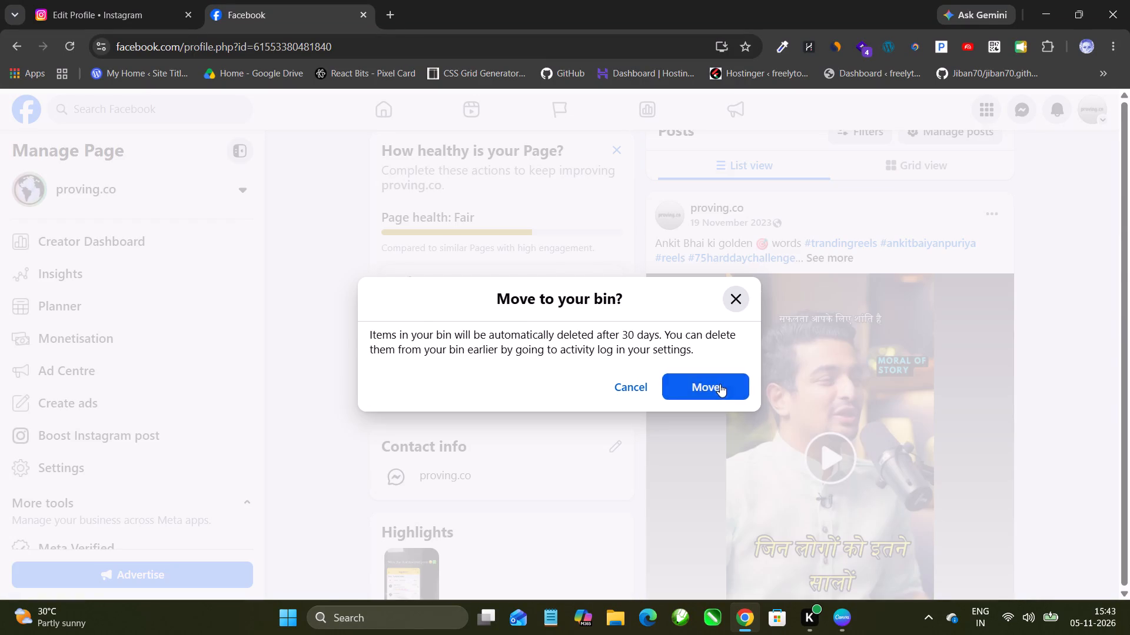
{"action": "left_click", "coordinate": [1002, 208]}
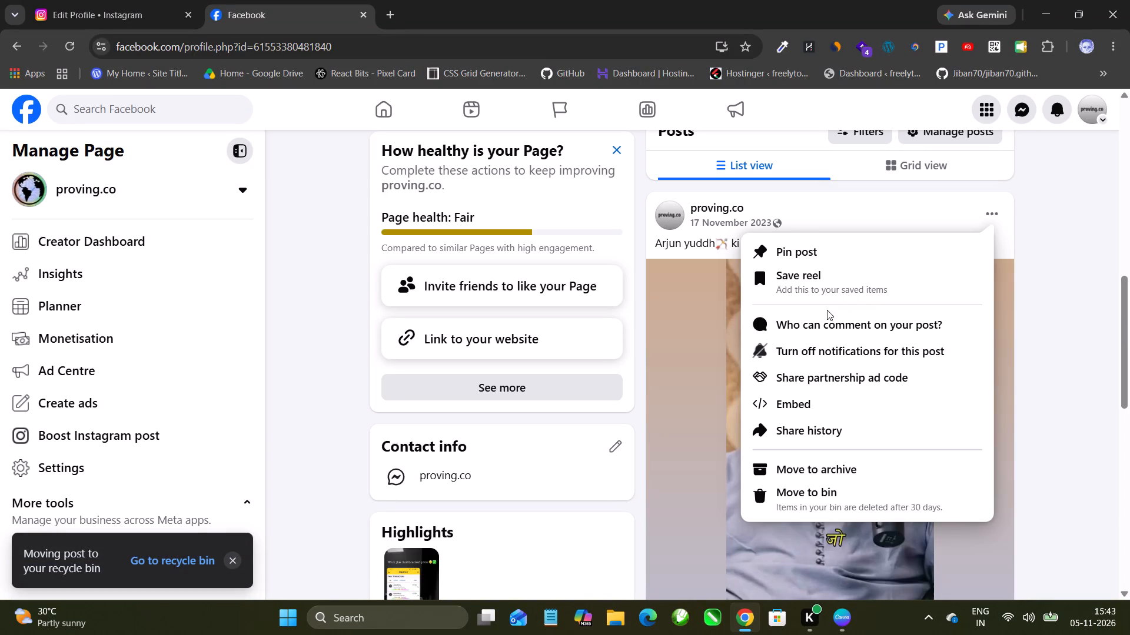
{"action": "left_click", "coordinate": [789, 499]}
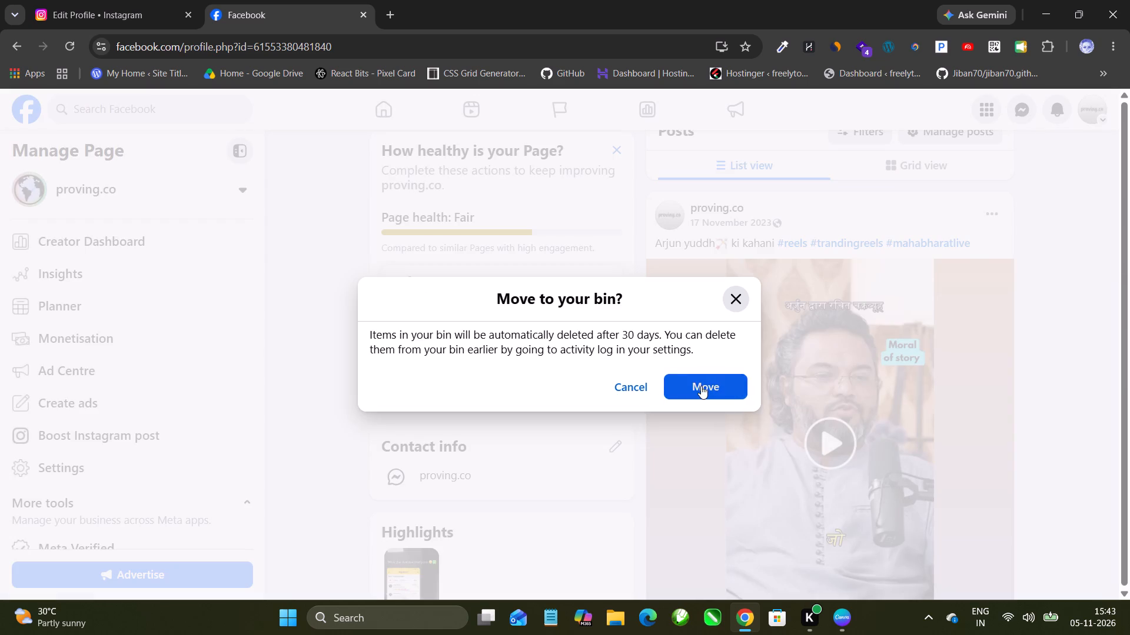
{"action": "left_click", "coordinate": [701, 386]}
Hide the 17 November 2023 profile picture update post with the globe image from the Page.
{"action": "left_click", "coordinate": [993, 209]}
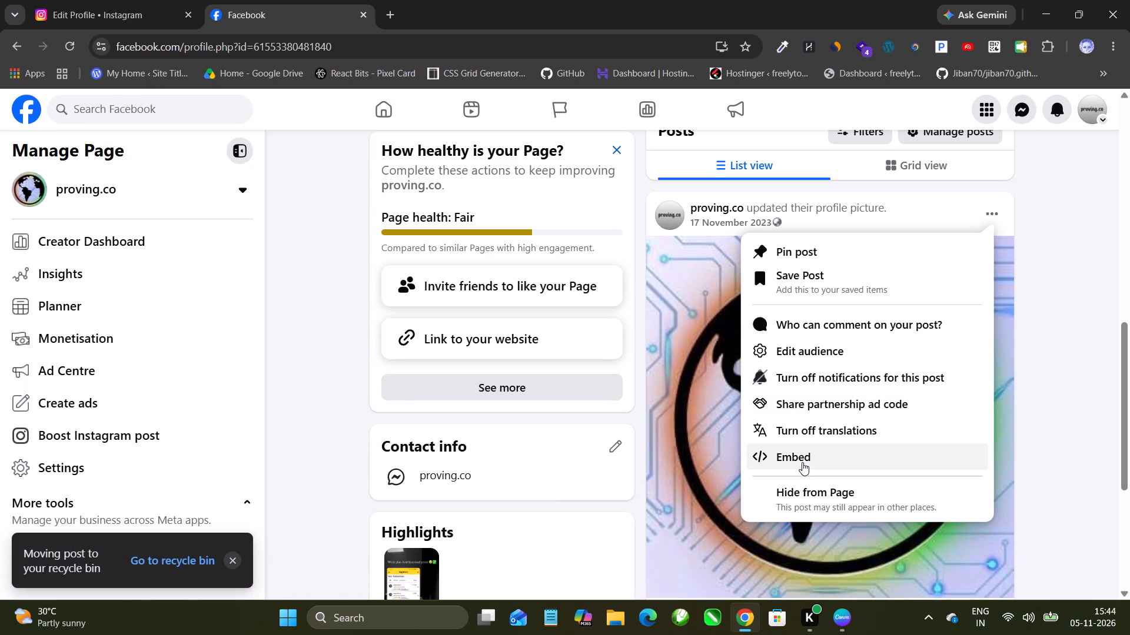
{"action": "scroll", "coordinate": [813, 452], "scroll_direction": "down", "scroll_amount": 3}
{"action": "scroll", "coordinate": [814, 444], "scroll_direction": "up", "scroll_amount": 2}
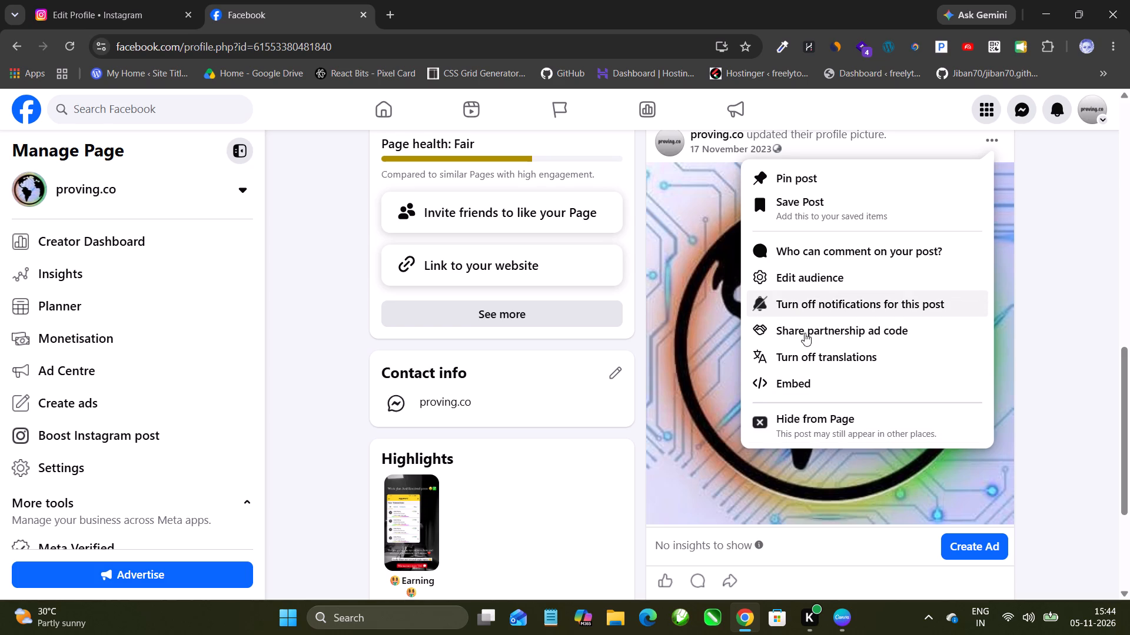
{"action": "left_click", "coordinate": [803, 575]}
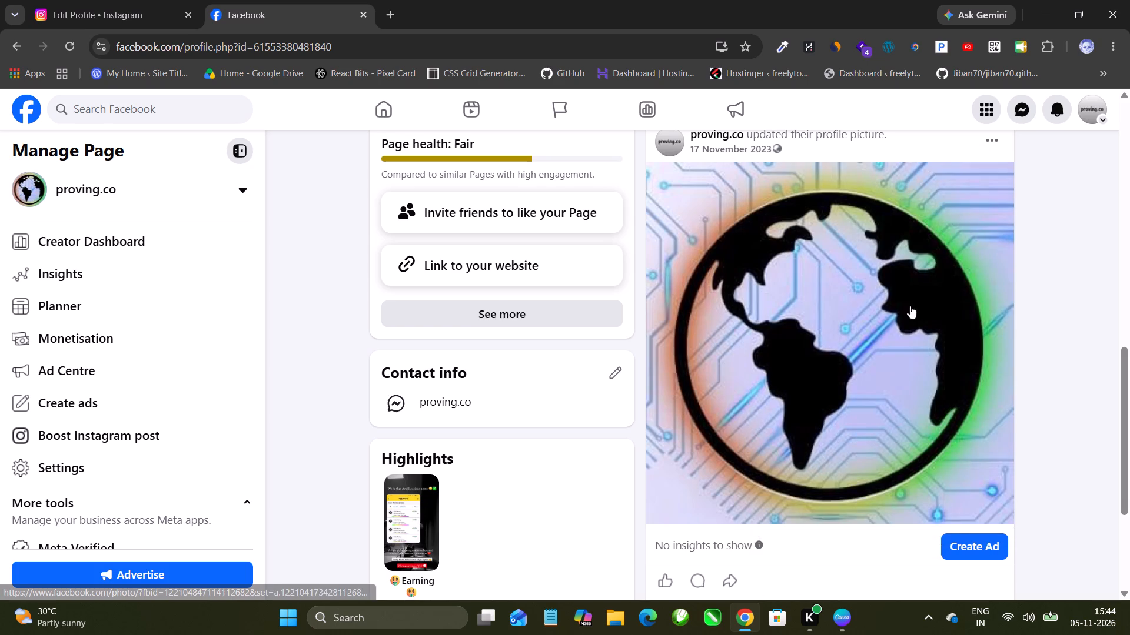
{"action": "scroll", "coordinate": [902, 325], "scroll_direction": "up", "scroll_amount": 4}
{"action": "scroll", "coordinate": [912, 325], "scroll_direction": "down", "scroll_amount": 1}
{"action": "left_click", "coordinate": [989, 361]}
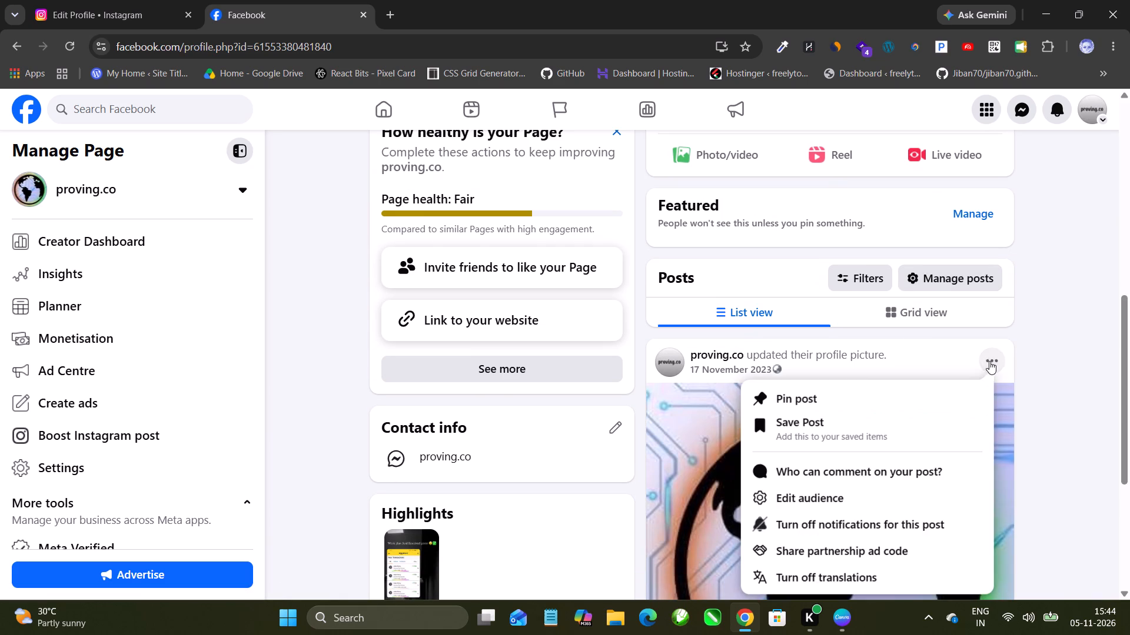
{"action": "scroll", "coordinate": [811, 446], "scroll_direction": "down", "scroll_amount": 6}
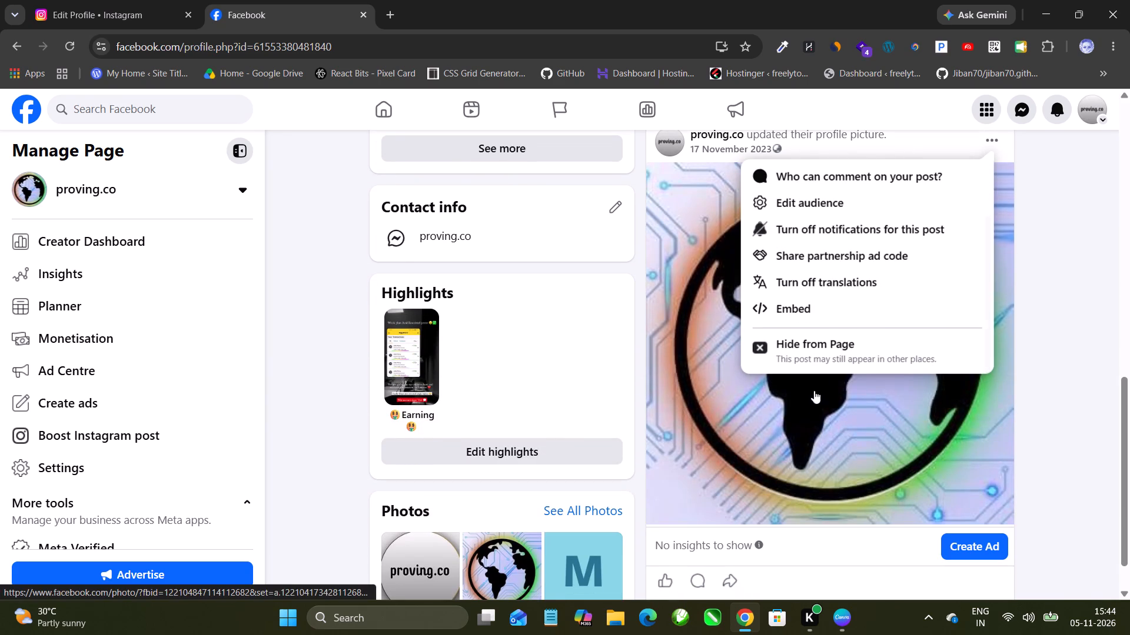
{"action": "left_click", "coordinate": [818, 352]}
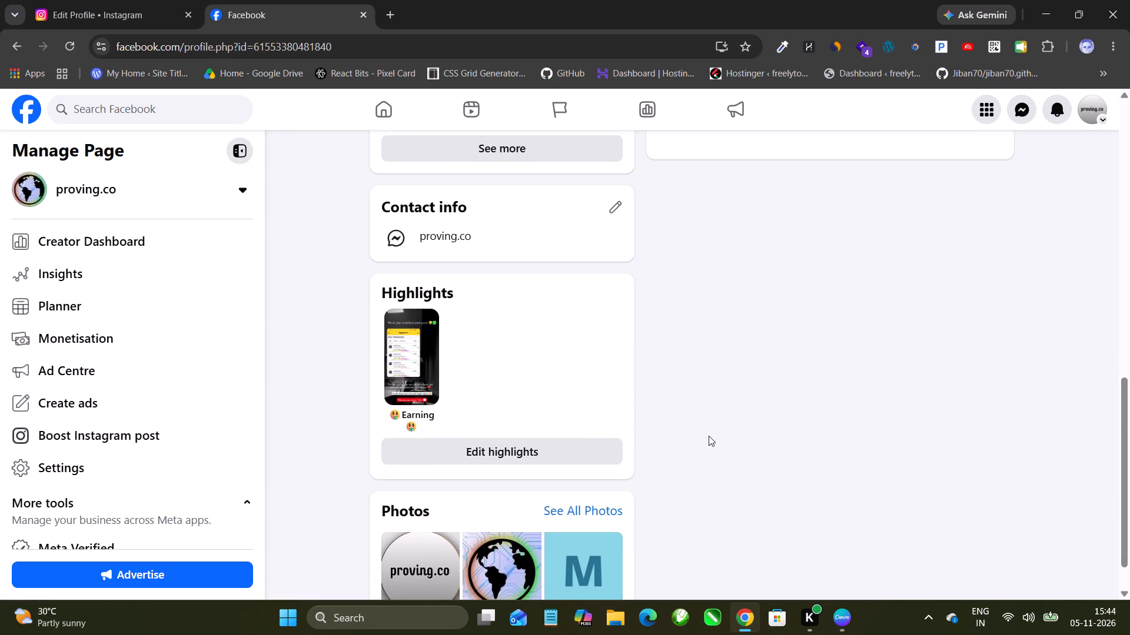
Delete the light blue letter M photo from the proving.co Page's full photo collection.
{"action": "scroll", "coordinate": [594, 455], "scroll_direction": "down", "scroll_amount": 8}
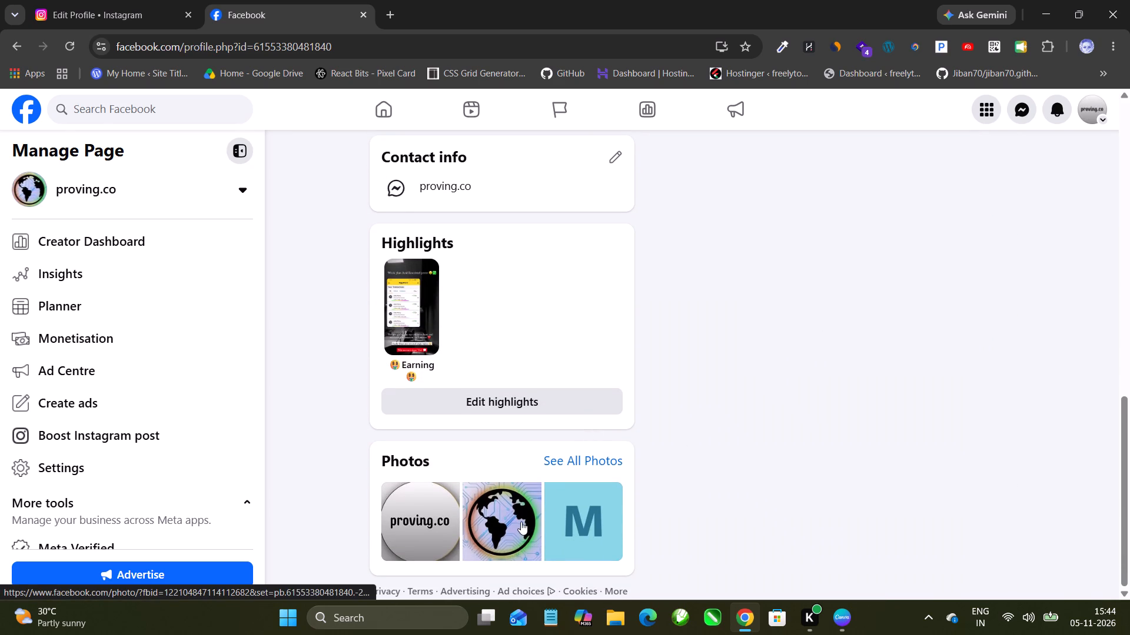
{"action": "left_click", "coordinate": [561, 452]}
{"action": "scroll", "coordinate": [617, 392], "scroll_direction": "down", "scroll_amount": 4}
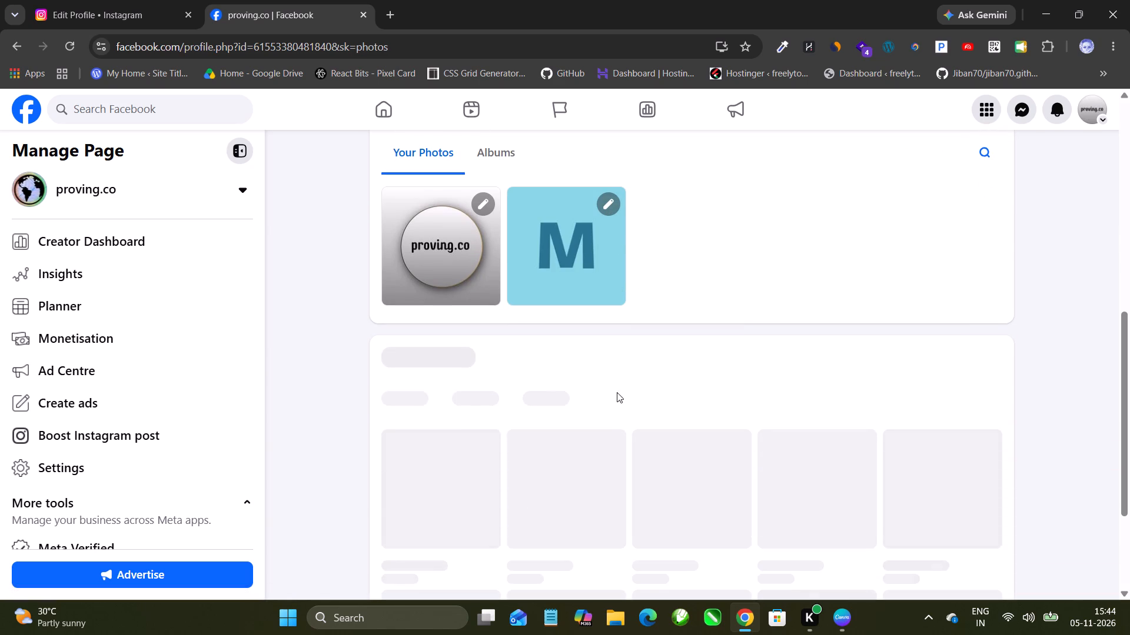
{"action": "left_click", "coordinate": [609, 208]}
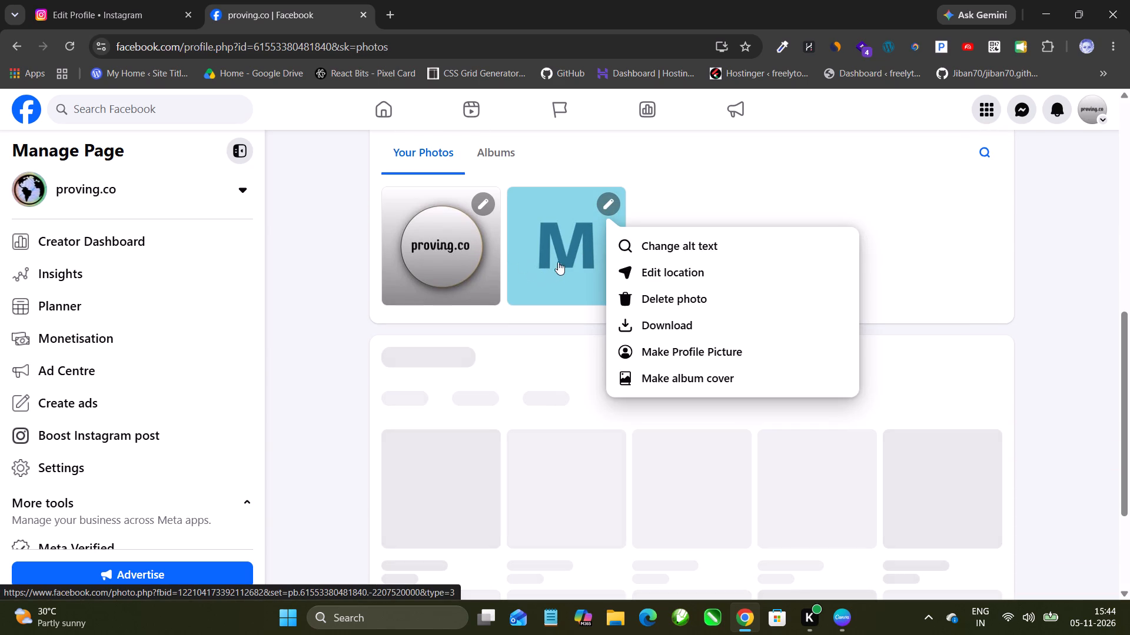
{"action": "left_click", "coordinate": [630, 289]}
{"action": "left_click", "coordinate": [709, 384]}
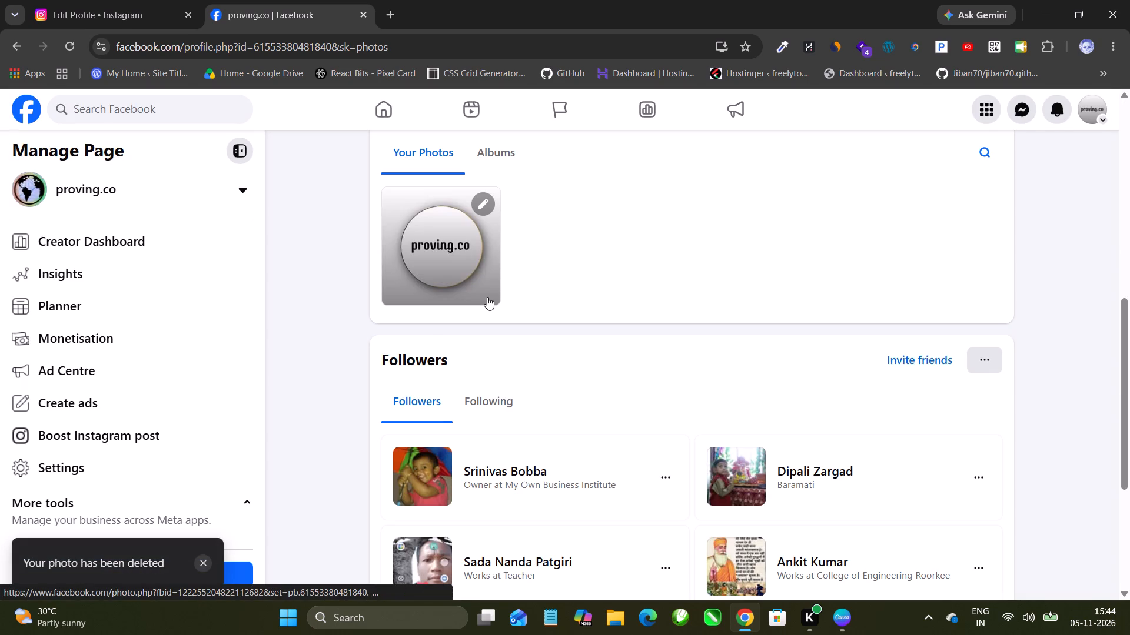
Switch to the Instagram profile editing page and remove the current profile photo of the proving.co account.
{"action": "scroll", "coordinate": [427, 336], "scroll_direction": "up", "scroll_amount": 3}
{"action": "scroll", "coordinate": [472, 285], "scroll_direction": "down", "scroll_amount": 1}
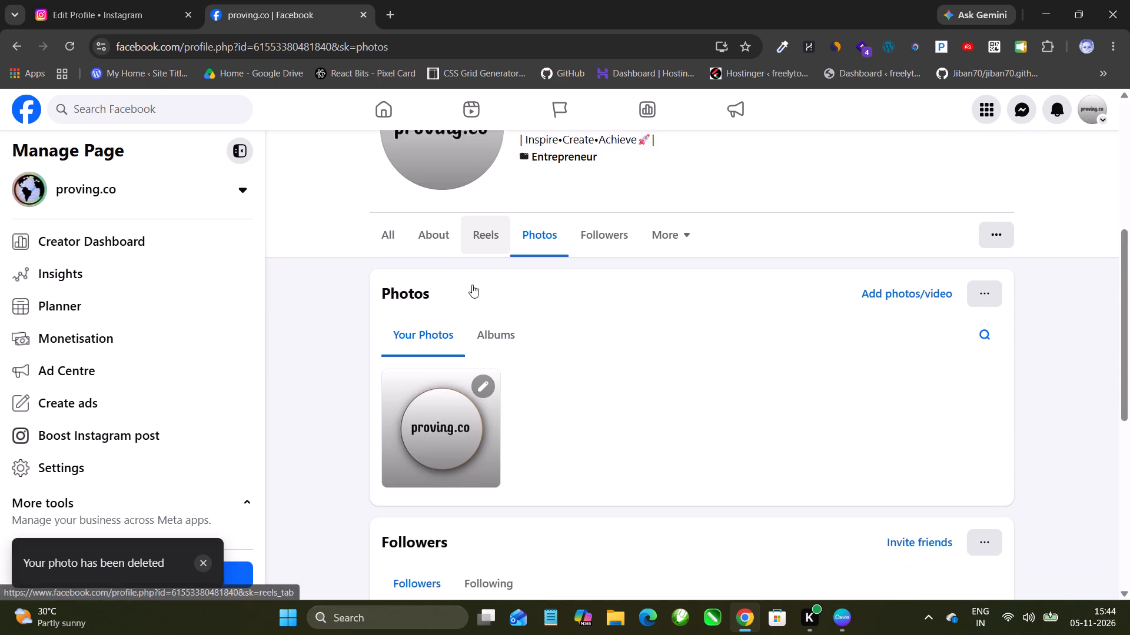
{"action": "scroll", "coordinate": [471, 283], "scroll_direction": "up", "scroll_amount": 3}
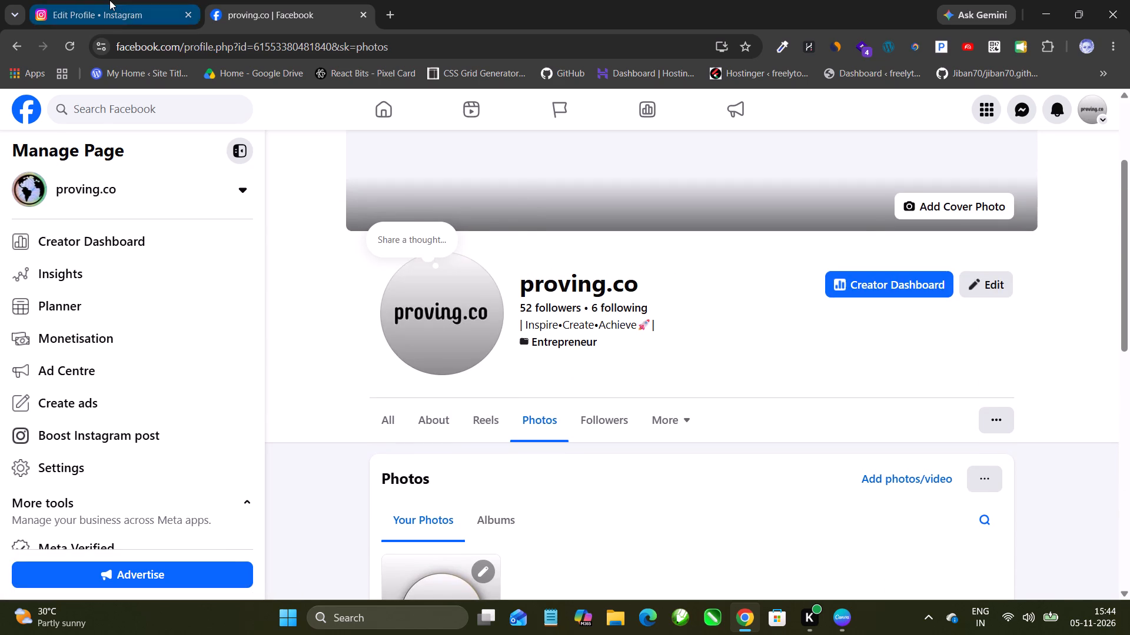
{"action": "left_click", "coordinate": [109, 0]}
{"action": "left_click", "coordinate": [886, 206]}
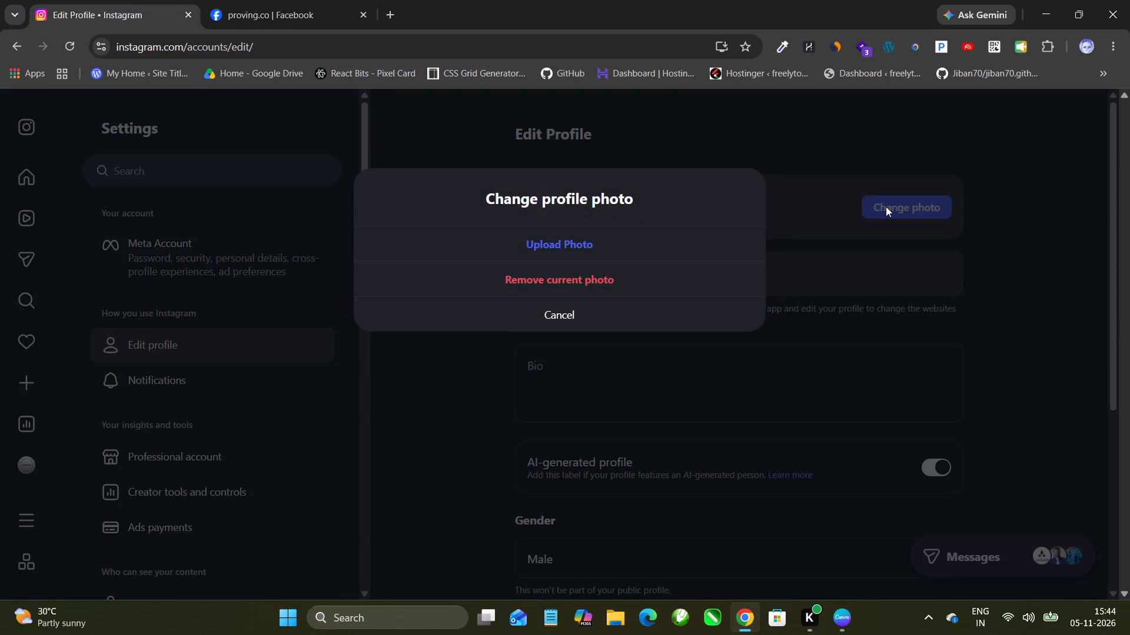
{"action": "left_click", "coordinate": [593, 289]}
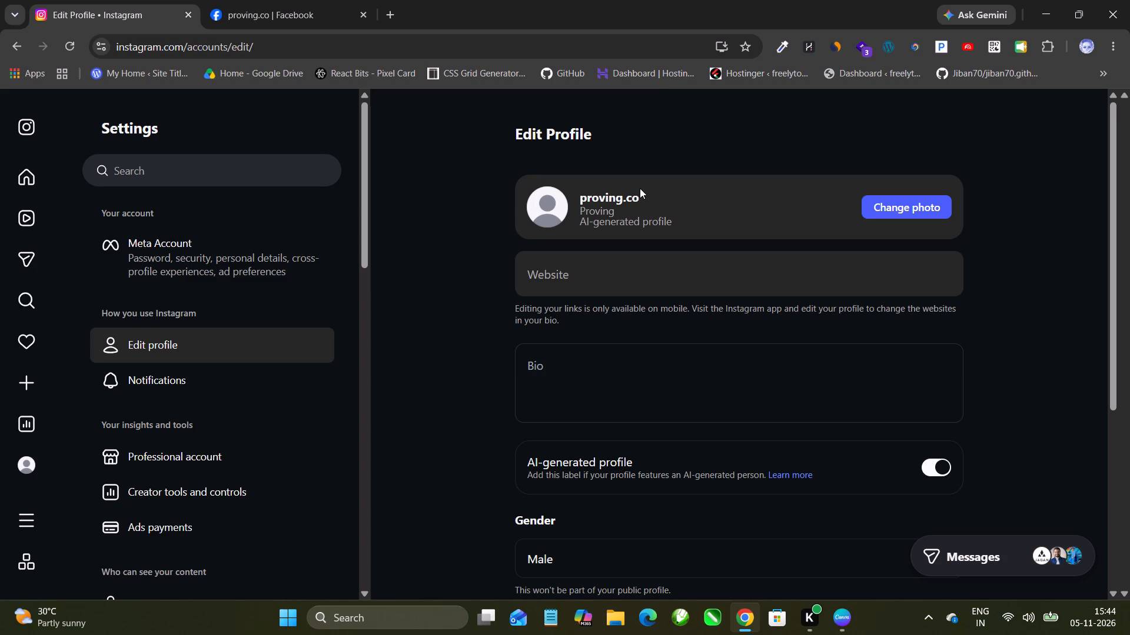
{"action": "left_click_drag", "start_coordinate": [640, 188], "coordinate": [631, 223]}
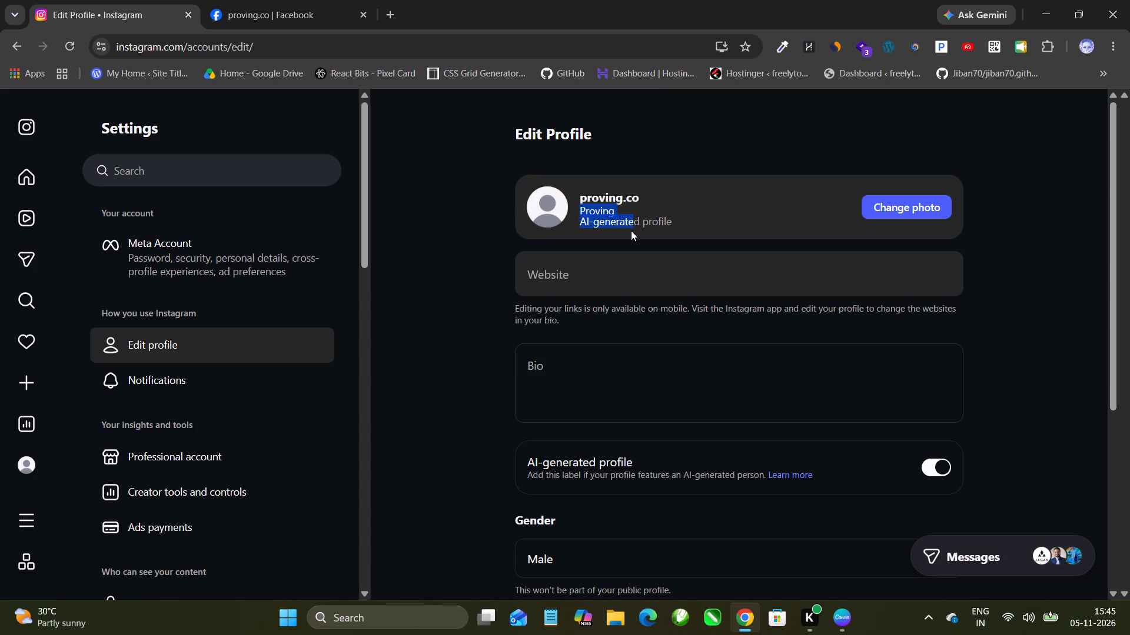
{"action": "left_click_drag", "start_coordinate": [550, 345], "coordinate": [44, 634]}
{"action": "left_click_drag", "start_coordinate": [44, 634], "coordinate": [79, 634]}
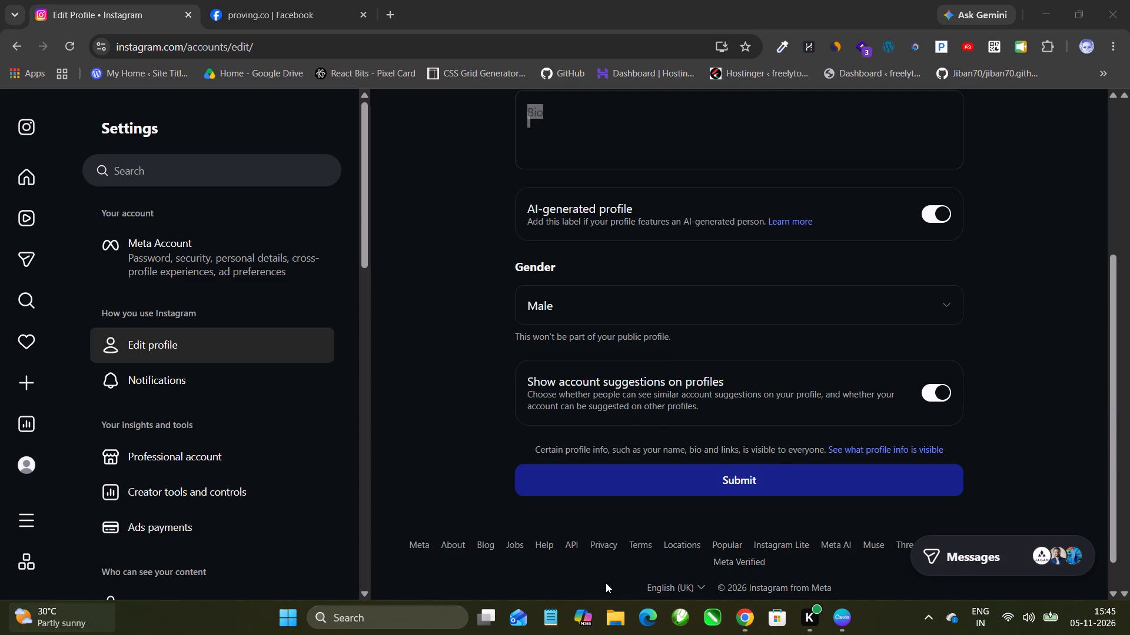